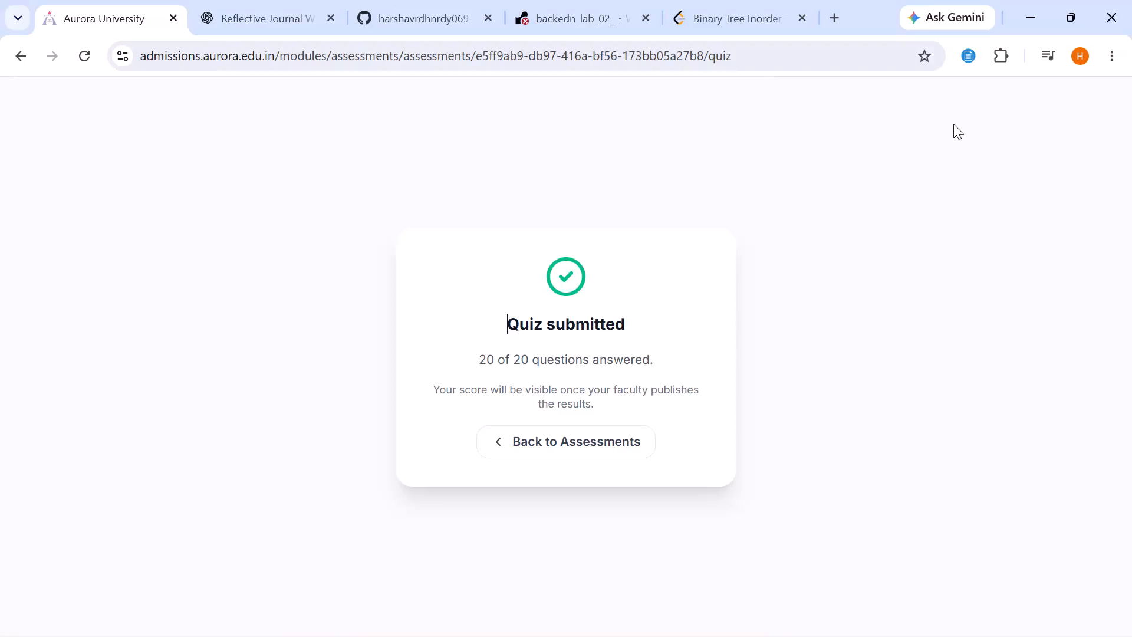
Leave the submitted quiz page and go back past the Computer organization and Architecture assessments to the overview of all subjects.
click(531, 445)
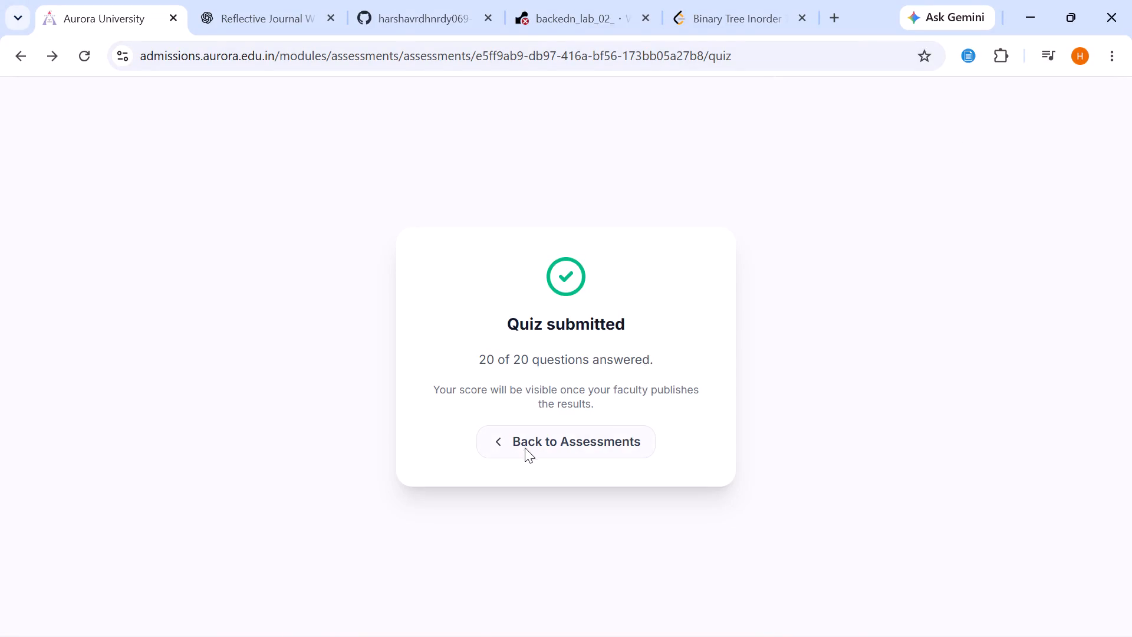
click(527, 446)
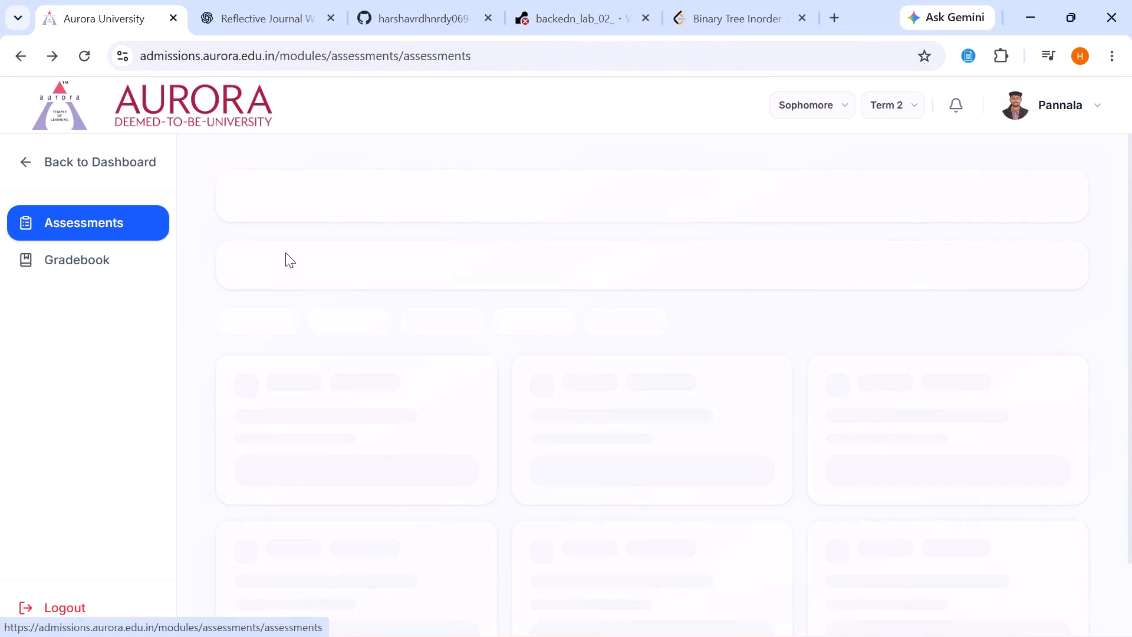
scroll(285, 252, down, 1)
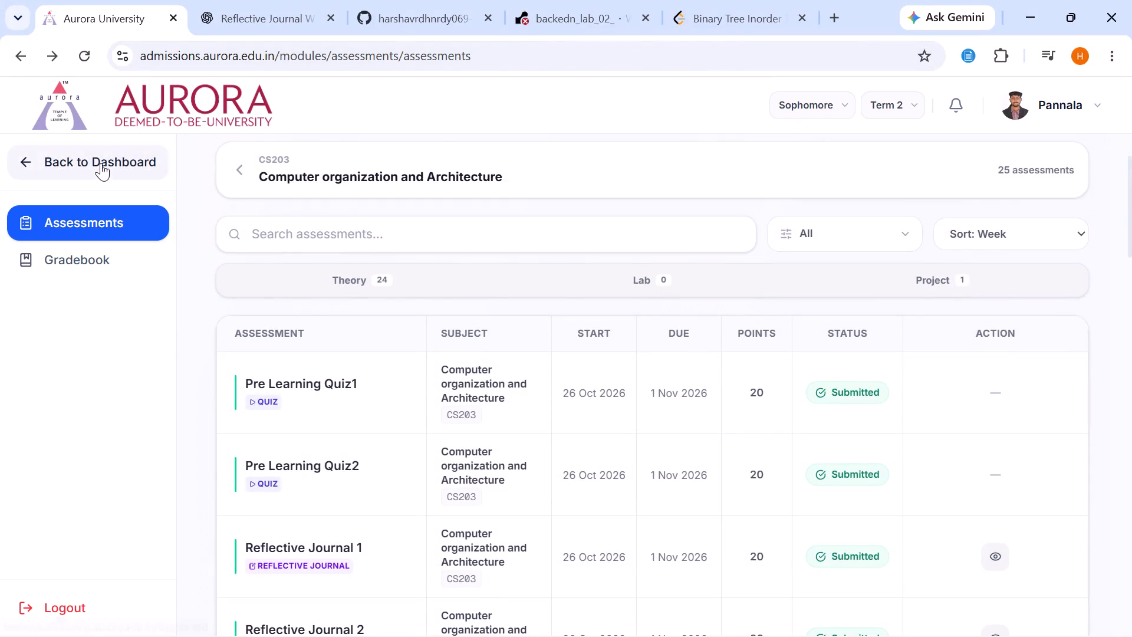
click(101, 163)
scroll(484, 289, down, 1)
click(306, 382)
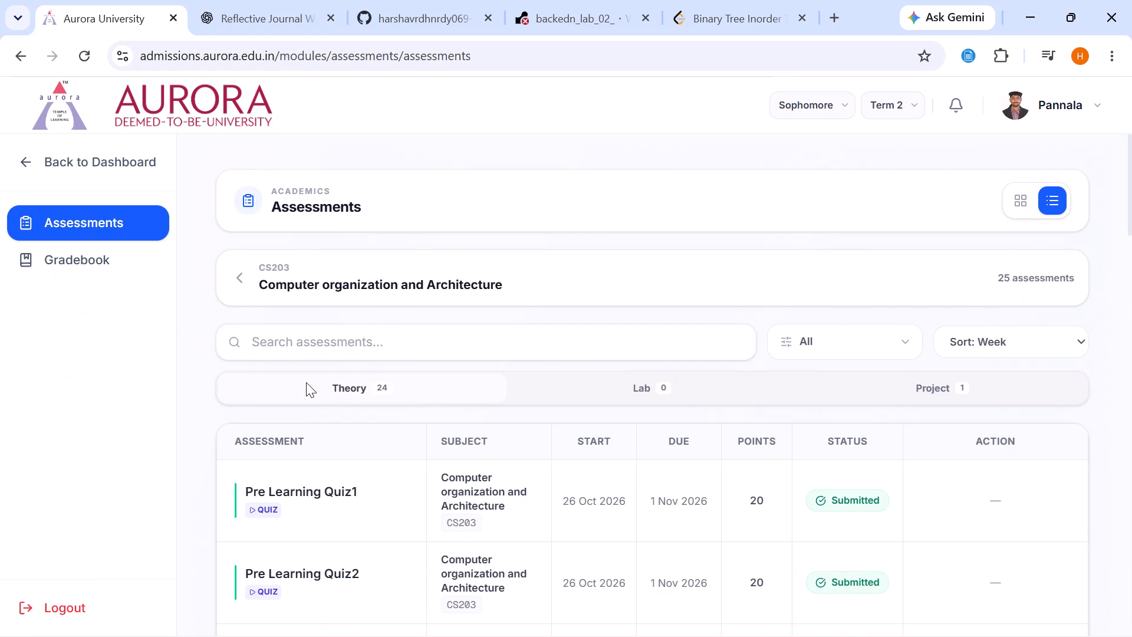
scroll(306, 382, down, 2)
scroll(295, 368, up, 2)
click(242, 284)
Look through the subject cards for due work and examine the Research And Publication Ethics assessment list.
scroll(409, 385, down, 1)
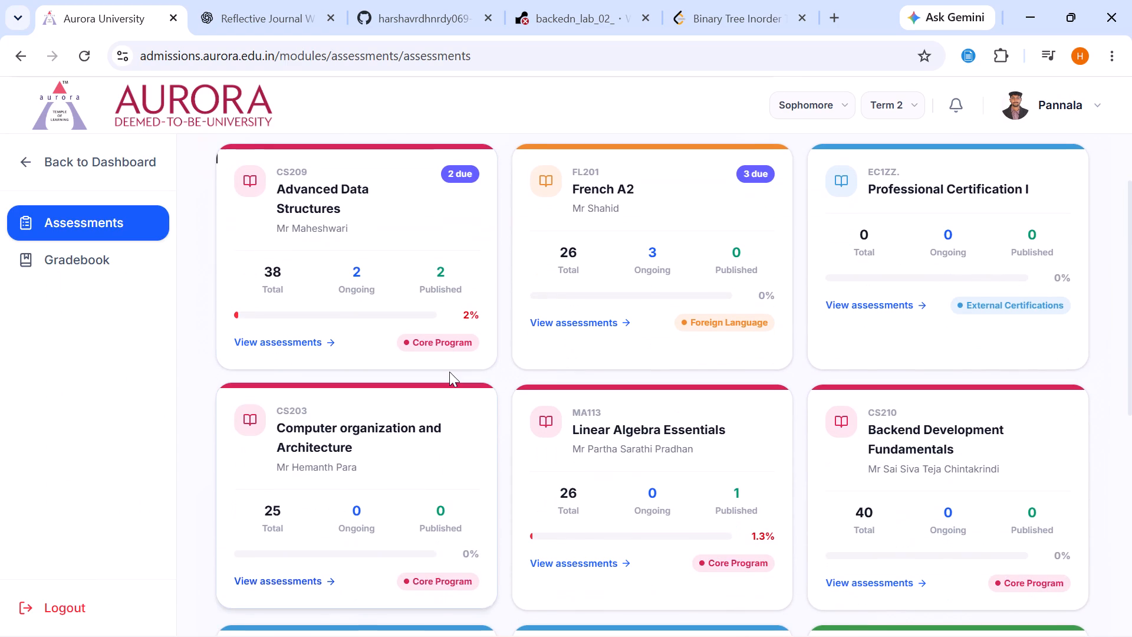
scroll(423, 338, down, 1)
scroll(423, 338, up, 1)
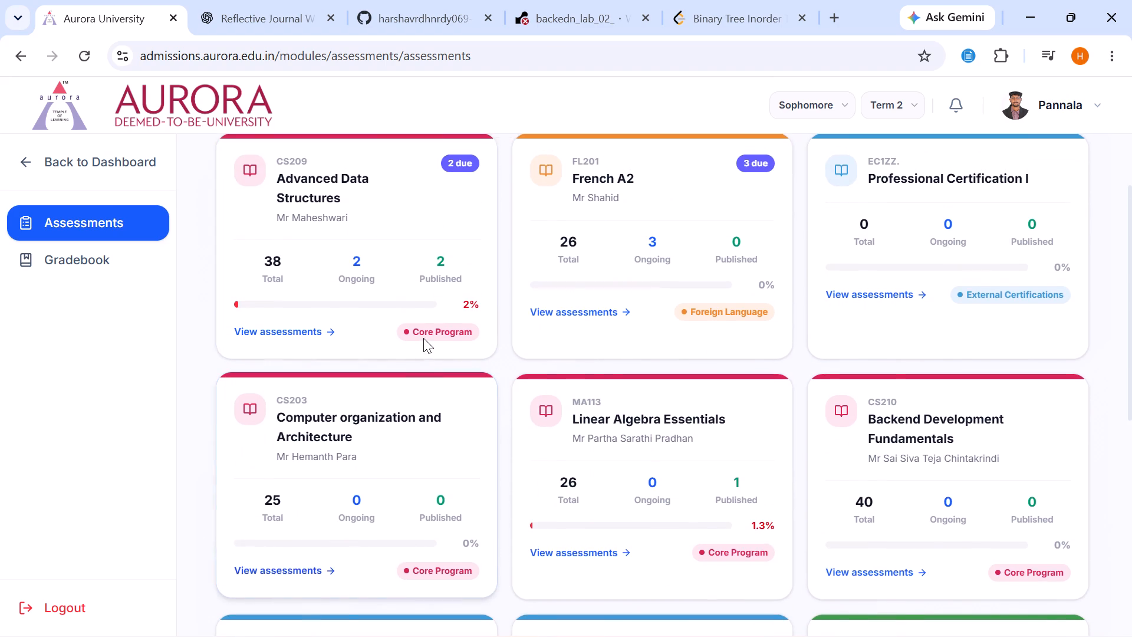
scroll(626, 438, down, 1)
scroll(425, 499, down, 1)
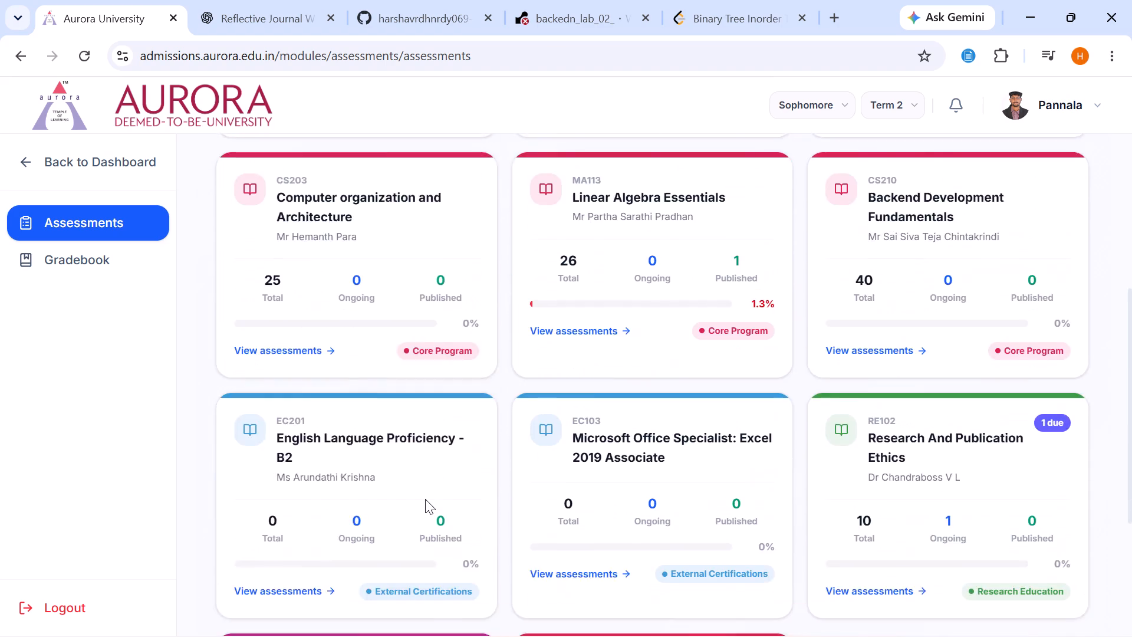
scroll(425, 499, down, 2)
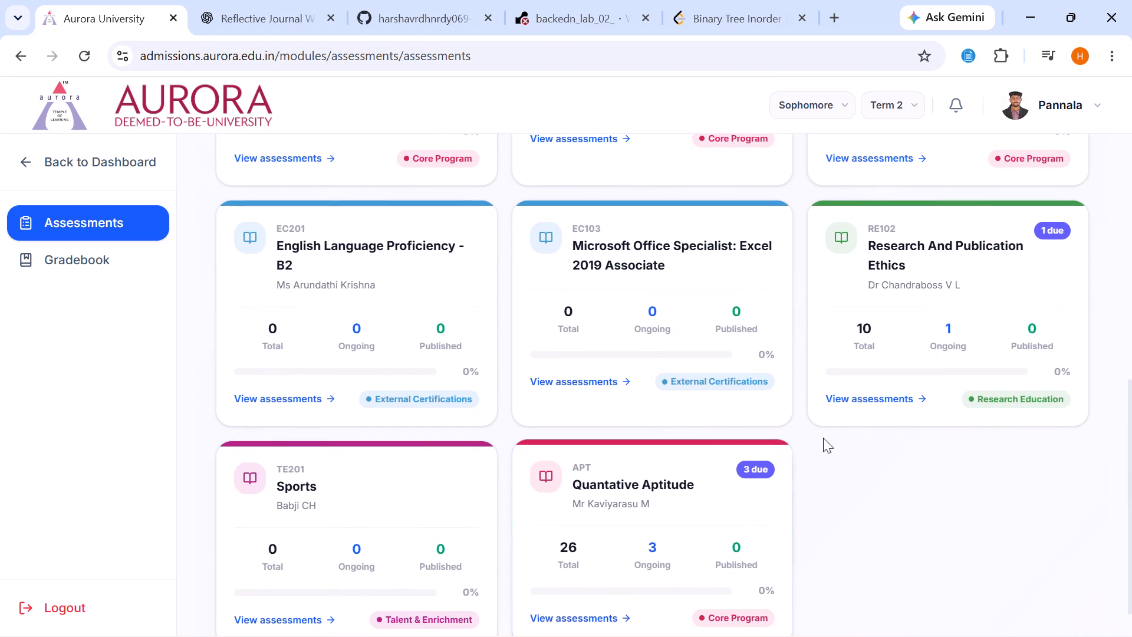
click(876, 402)
scroll(857, 421, up, 5)
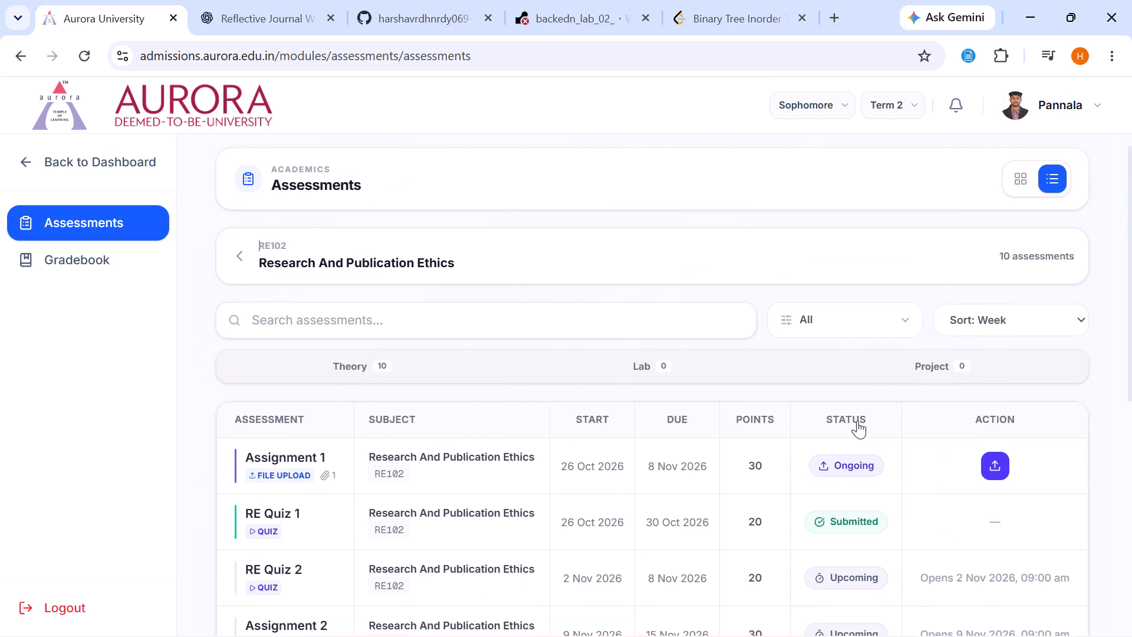
scroll(857, 421, down, 1)
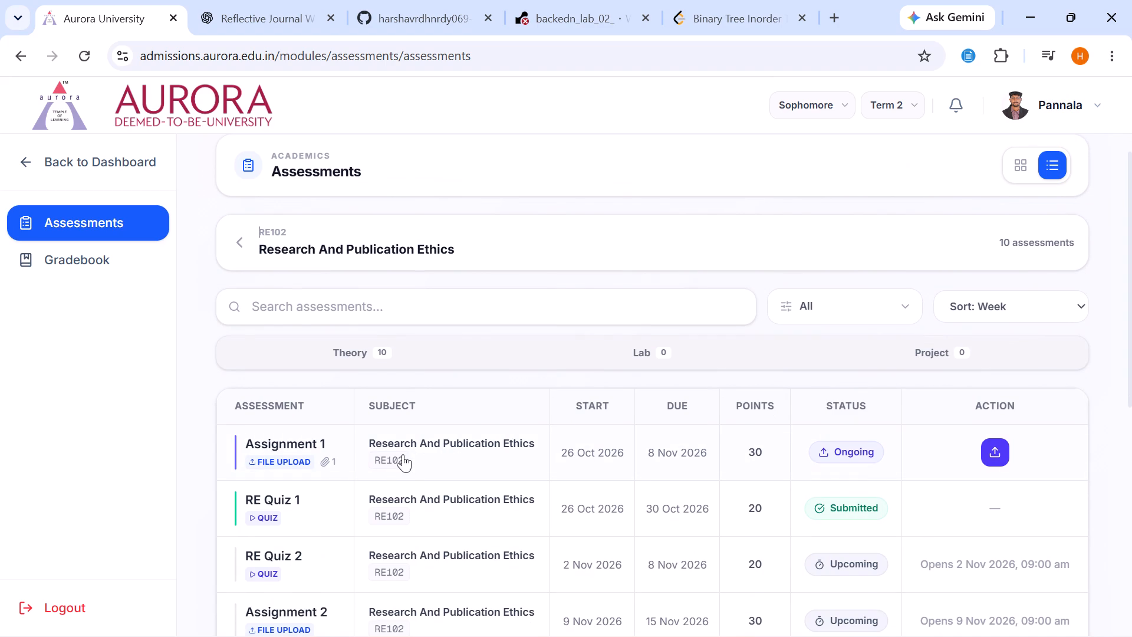
Return to the subject overview and open the details of Lab Report 1 in Advanced Data Structures.
click(232, 232)
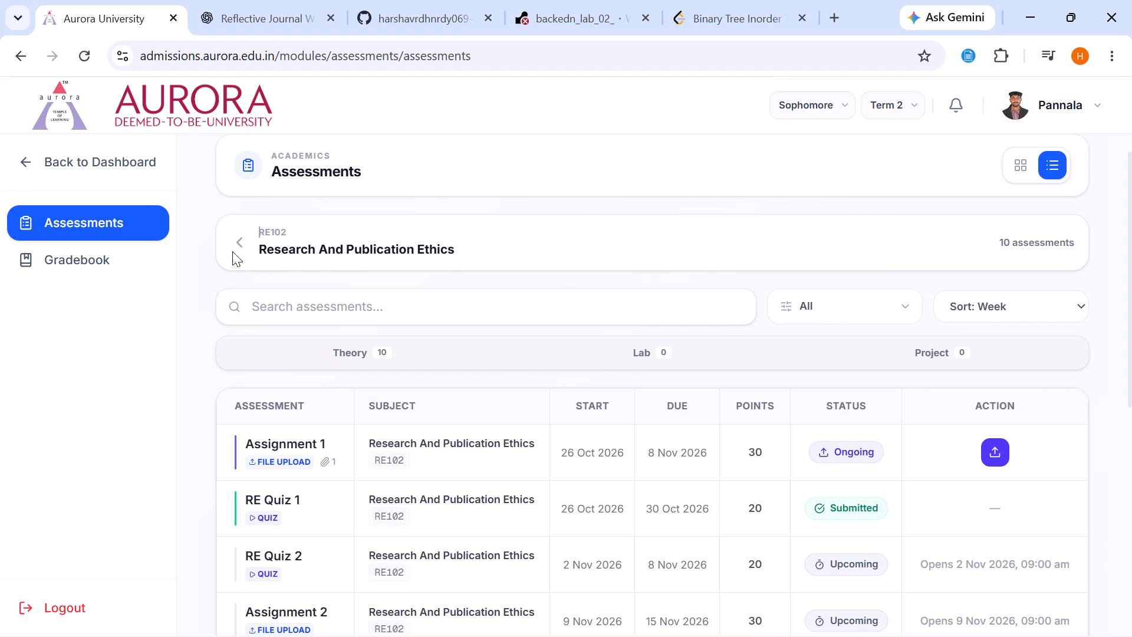
click(240, 245)
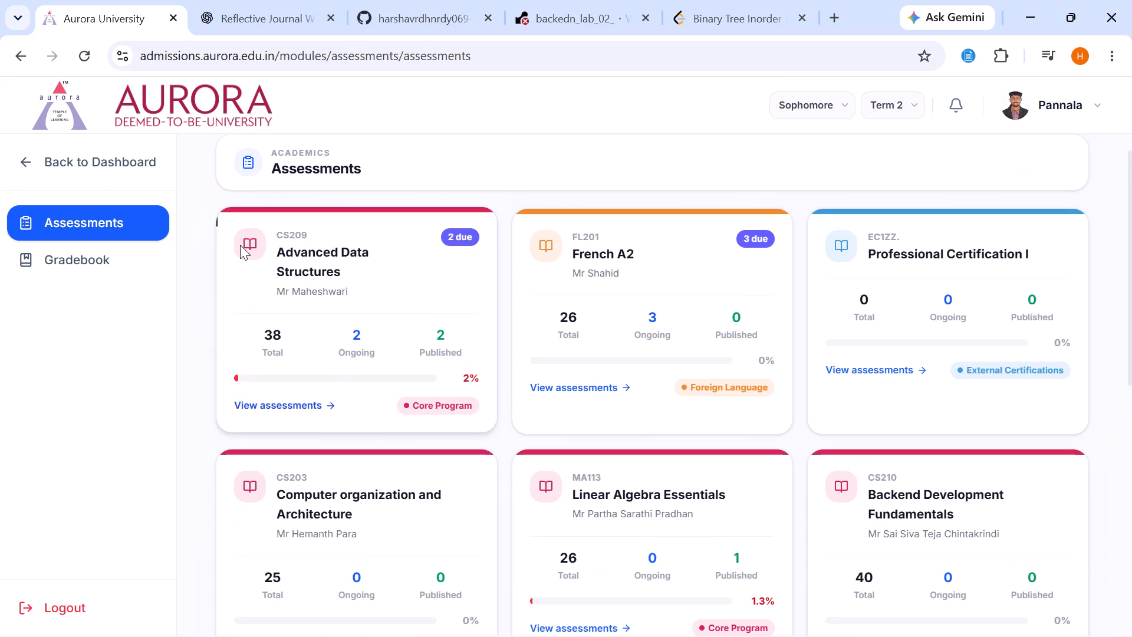
click(304, 405)
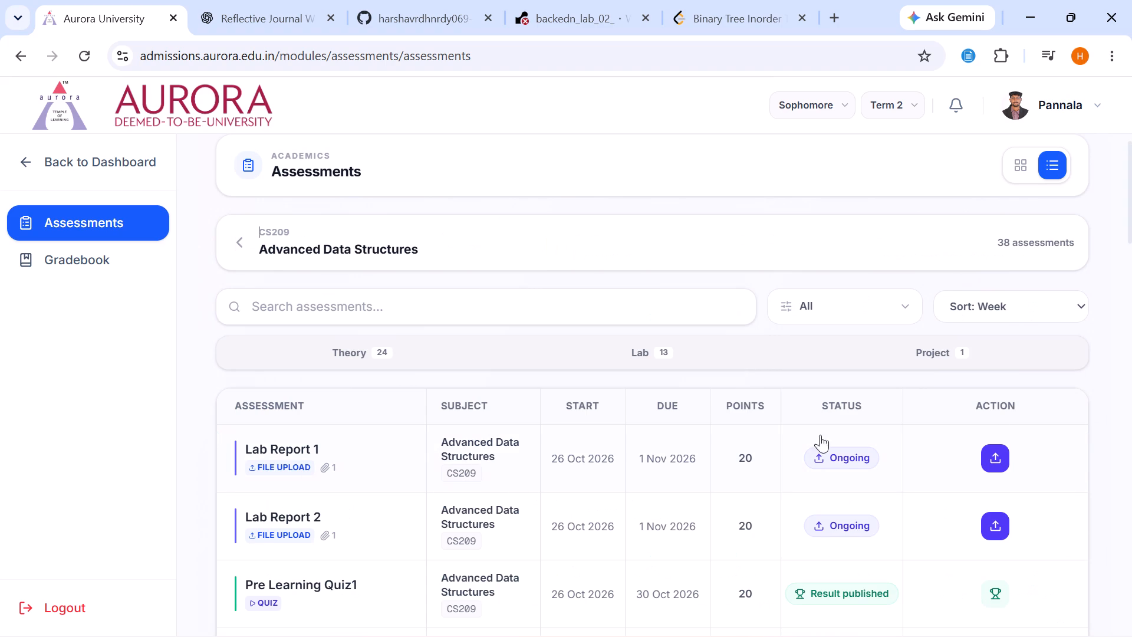
scroll(1013, 411, down, 1)
click(1024, 357)
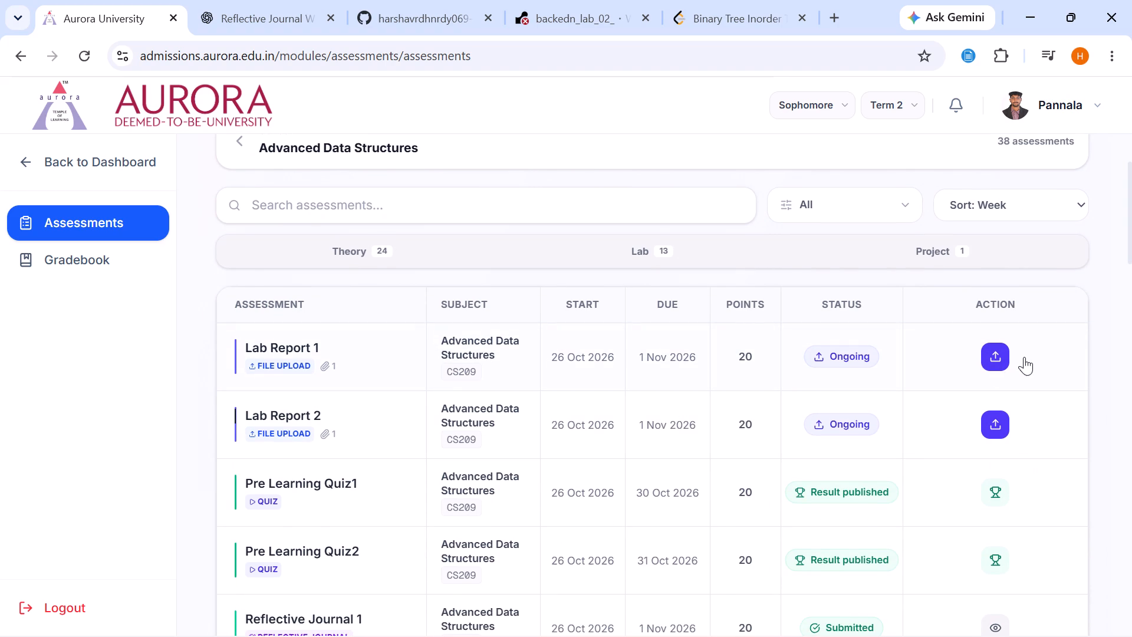
click(861, 369)
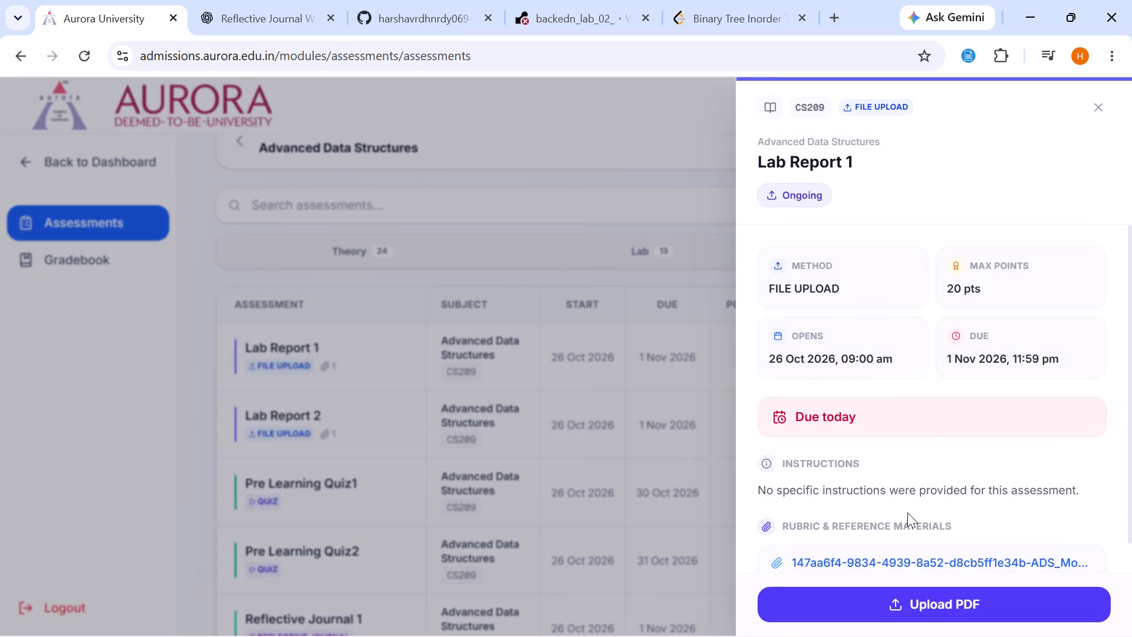
Open the reference PDF attached to Lab Report 1, skim its instructions and download it.
click(883, 558)
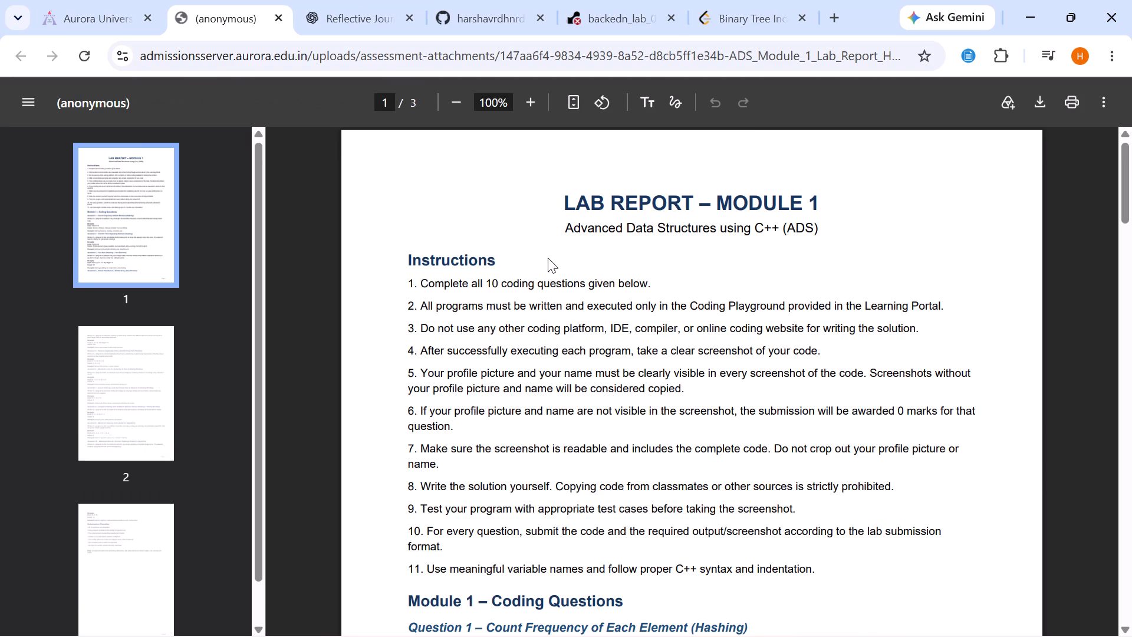
scroll(564, 335, down, 2)
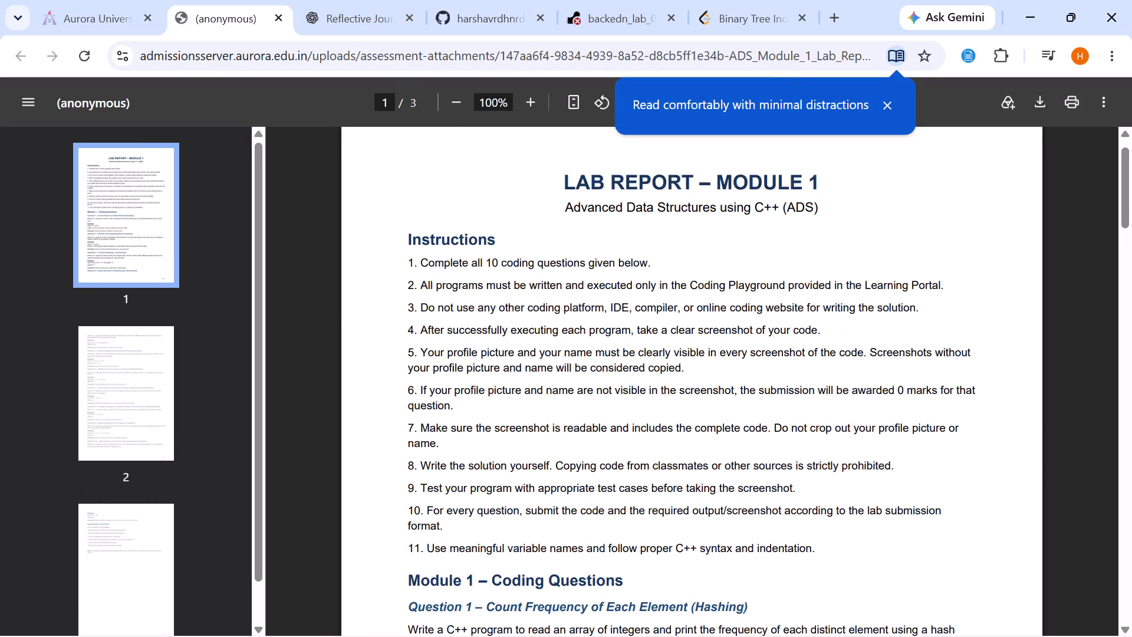
scroll(564, 335, down, 4)
scroll(564, 335, up, 8)
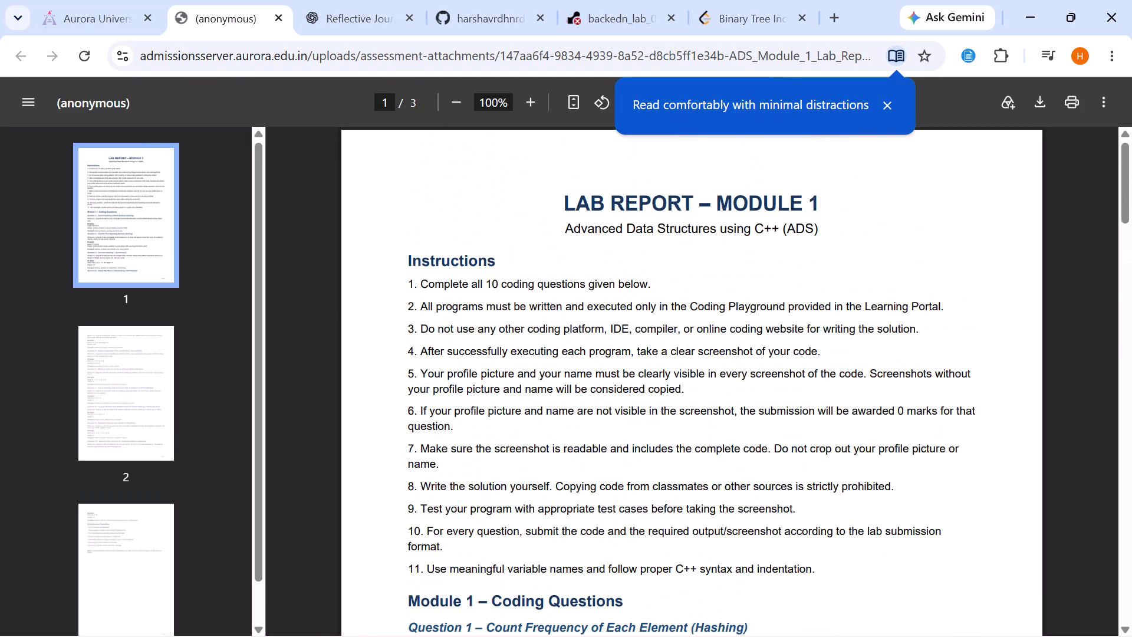
click(1045, 109)
click(571, 360)
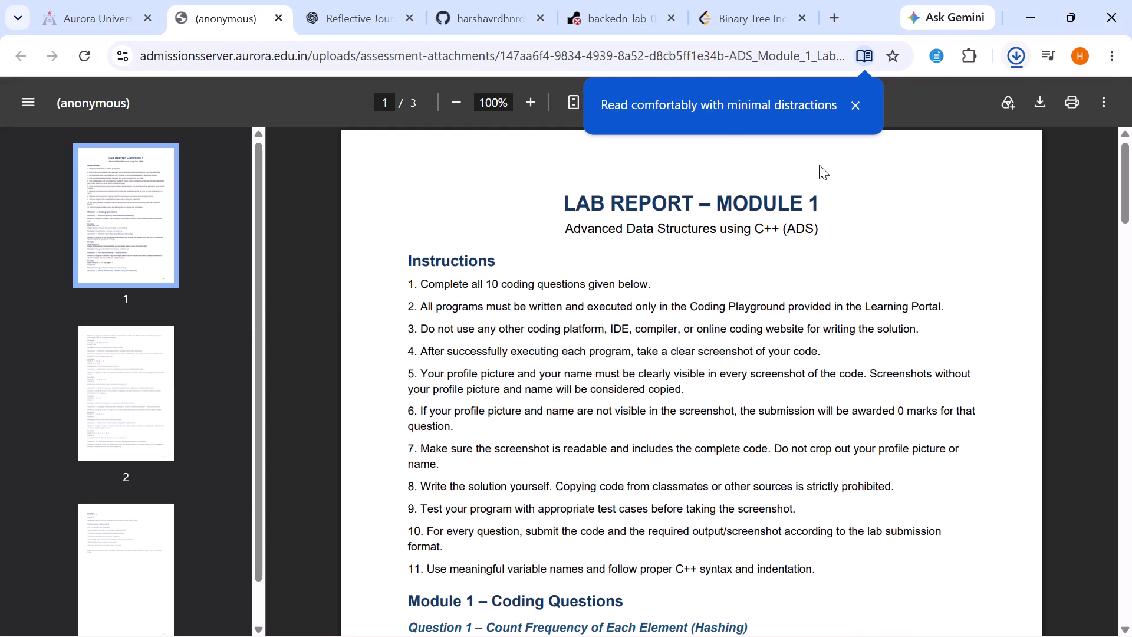
Switch to File Explorer and copy the downloaded ADS_Module_1_Lab_Report PDF in the Downloads folder.
click(423, 619)
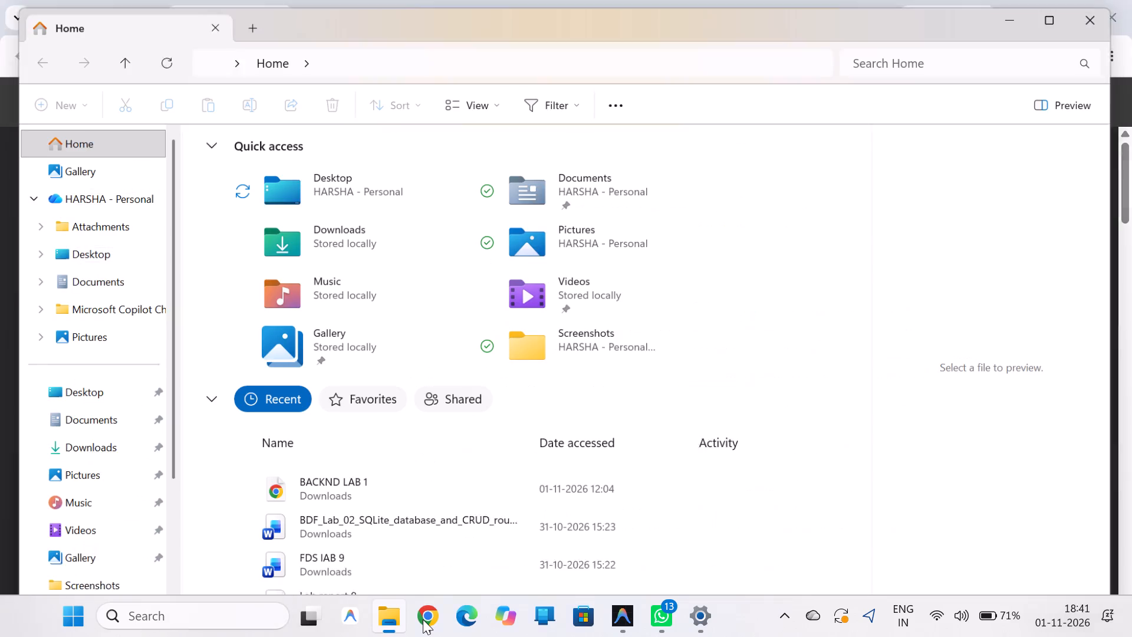
drag(80, 436, 70, 447)
click(70, 447)
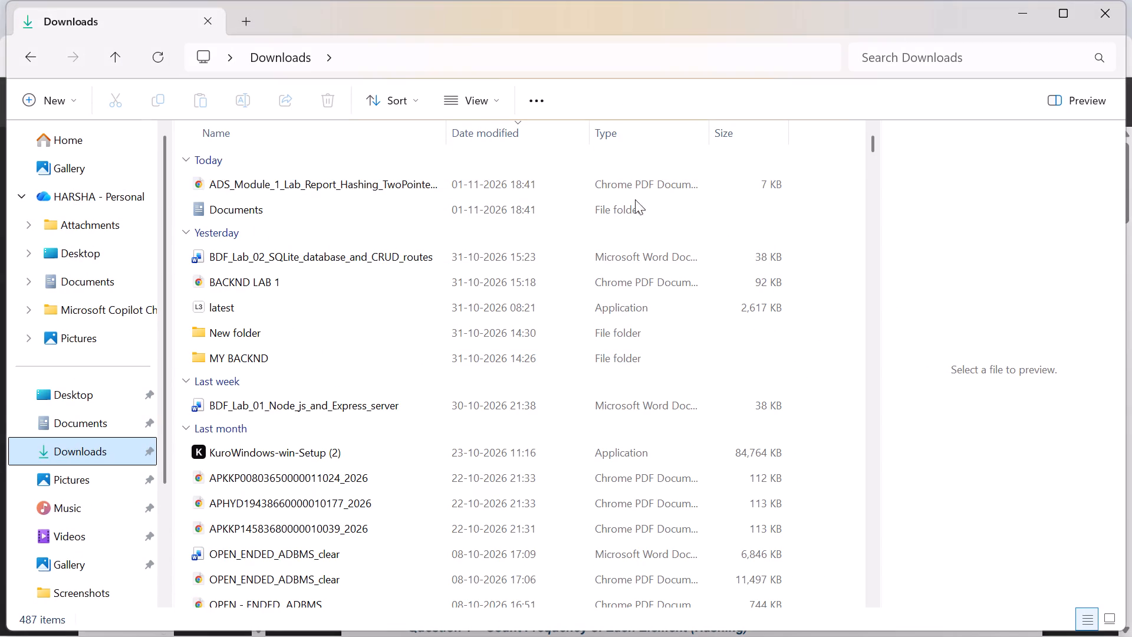
click(625, 173)
right_click(625, 173)
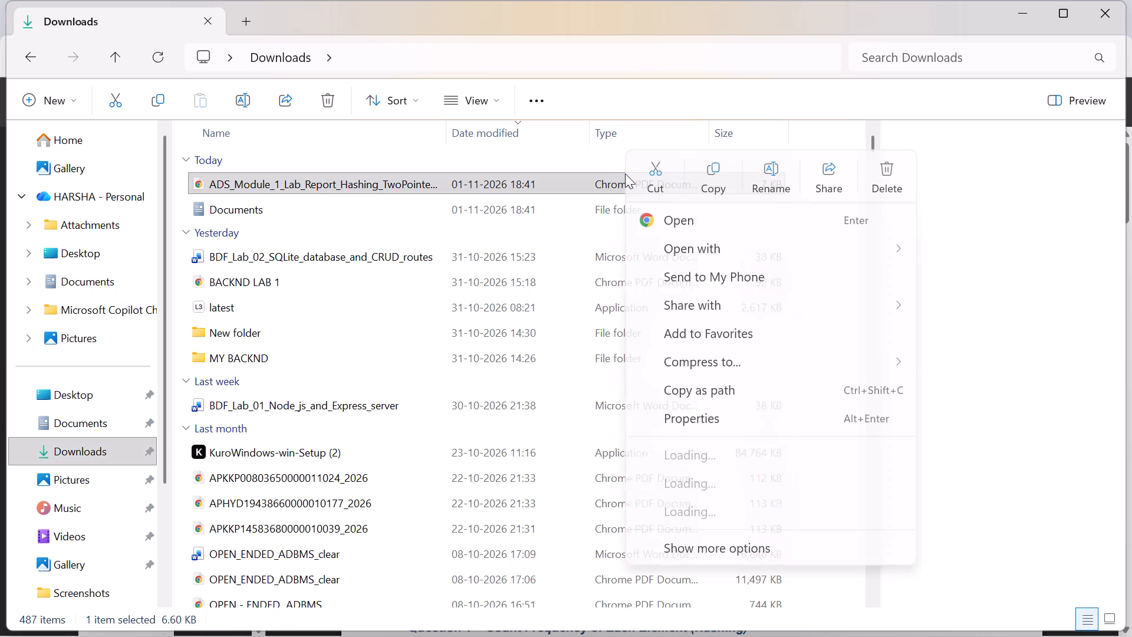
click(713, 187)
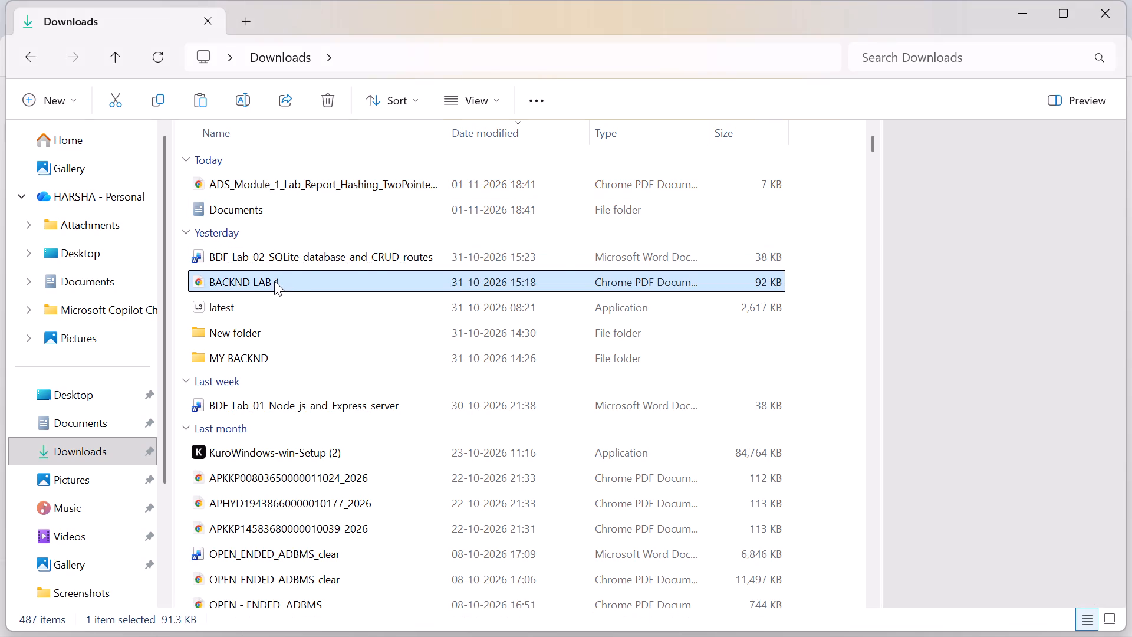
click(371, 247)
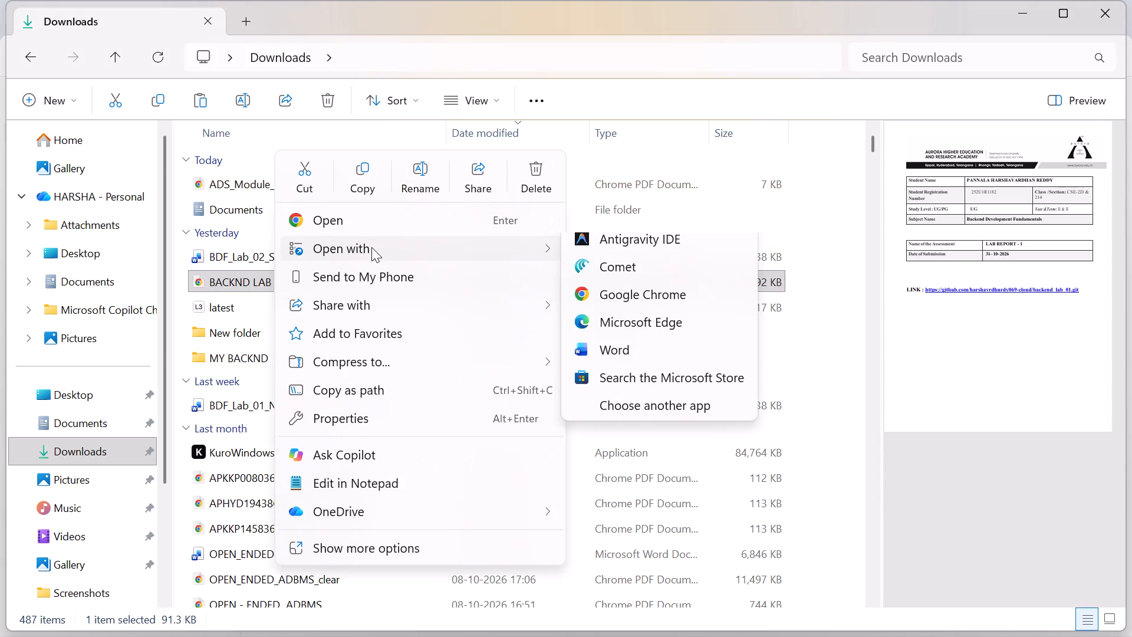
click(604, 357)
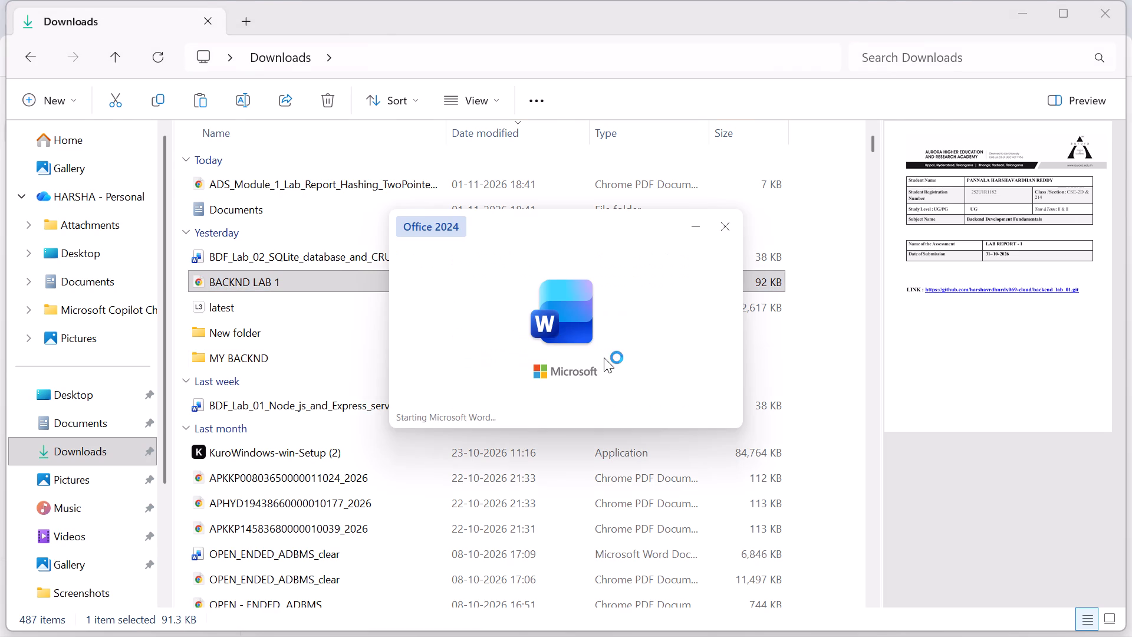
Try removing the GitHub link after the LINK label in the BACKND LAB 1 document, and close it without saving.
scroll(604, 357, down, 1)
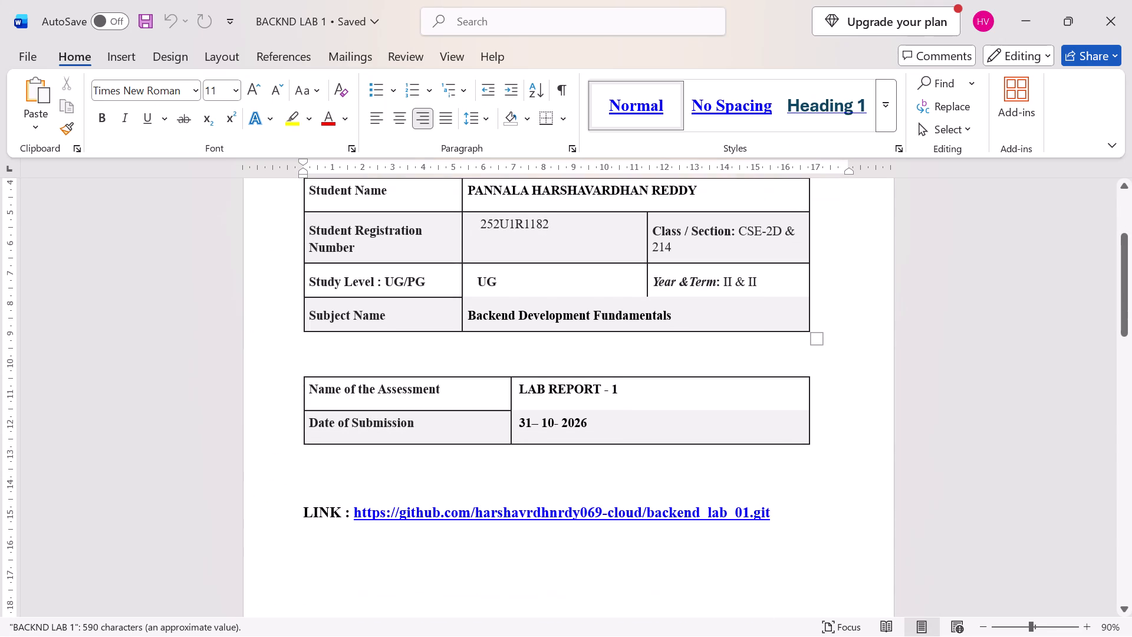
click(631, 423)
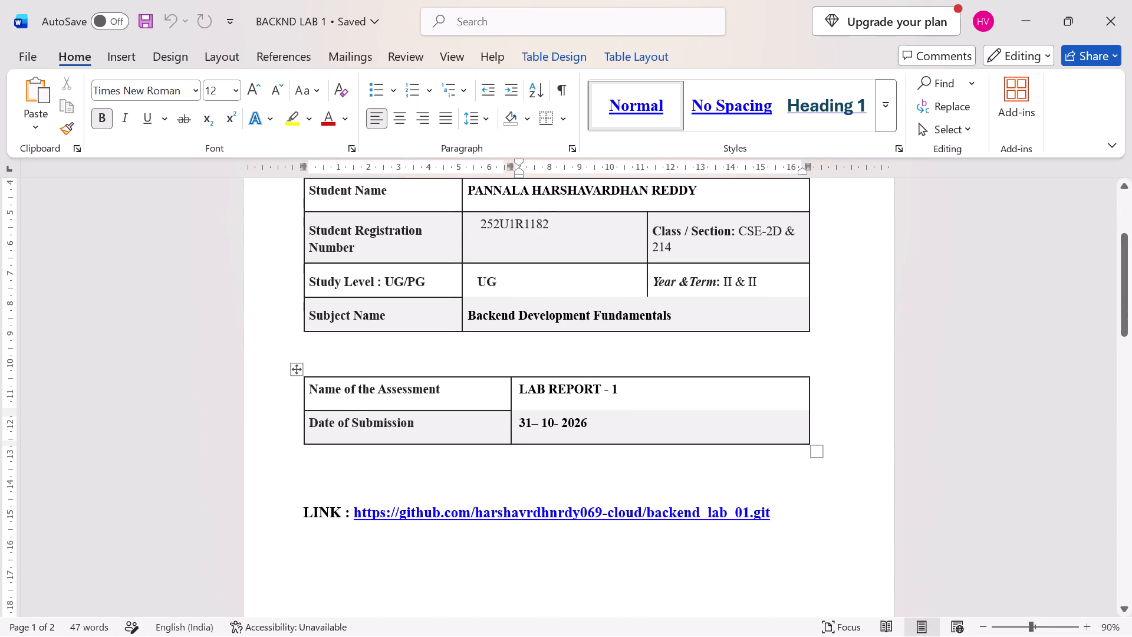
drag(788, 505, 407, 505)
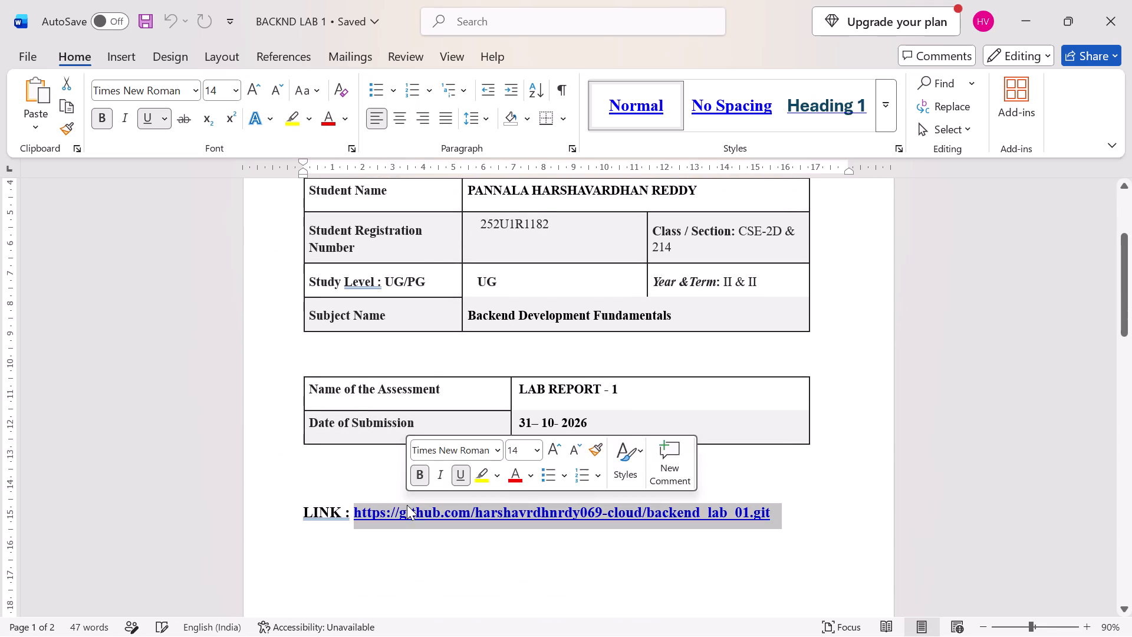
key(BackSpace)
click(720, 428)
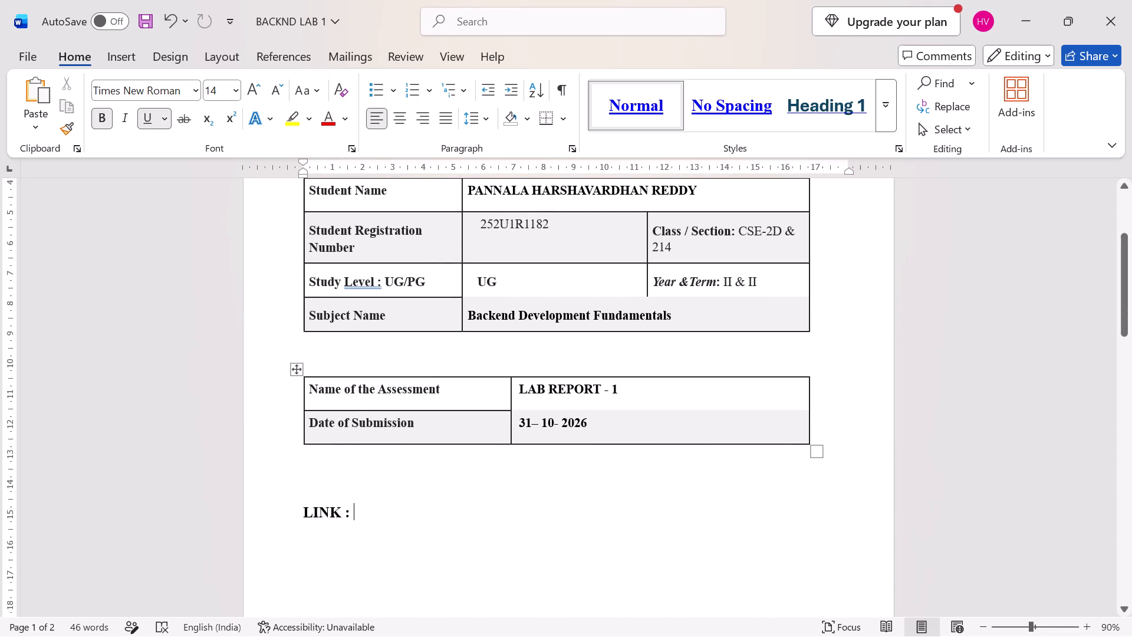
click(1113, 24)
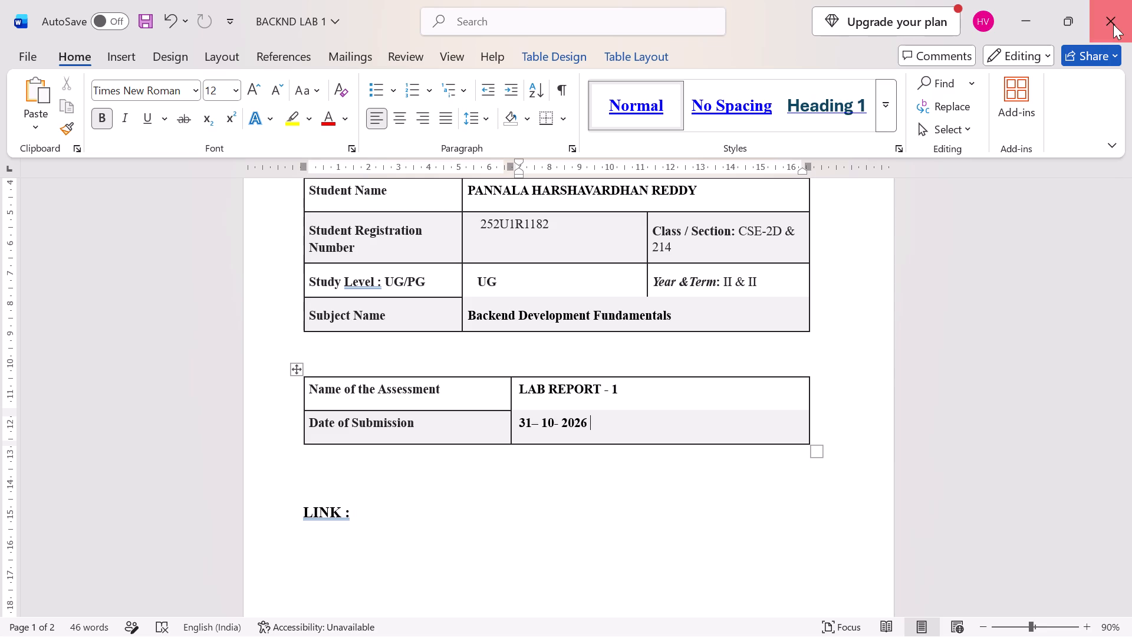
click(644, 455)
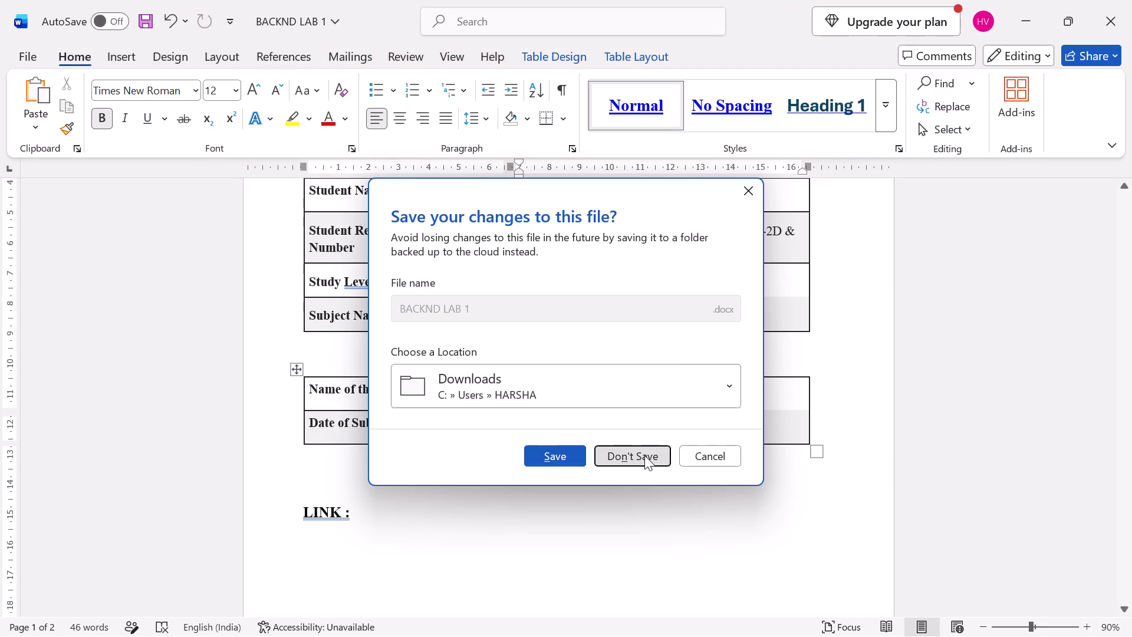
Look through the Downloads file list for an earlier report or assignment document suitable as a template.
scroll(594, 354, down, 1)
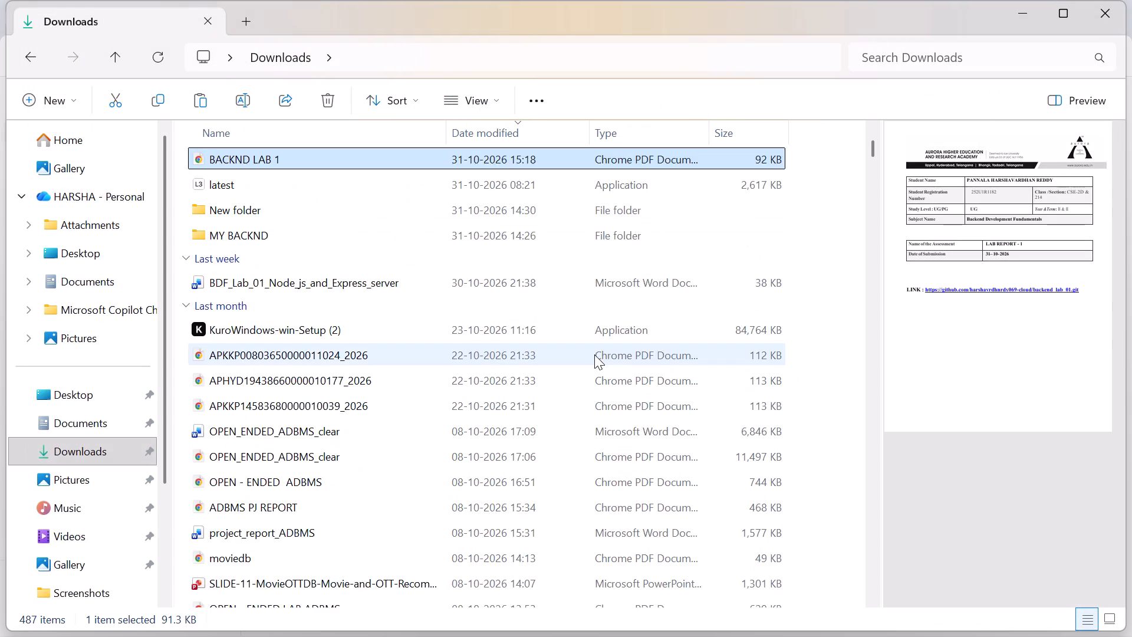
scroll(594, 354, down, 3)
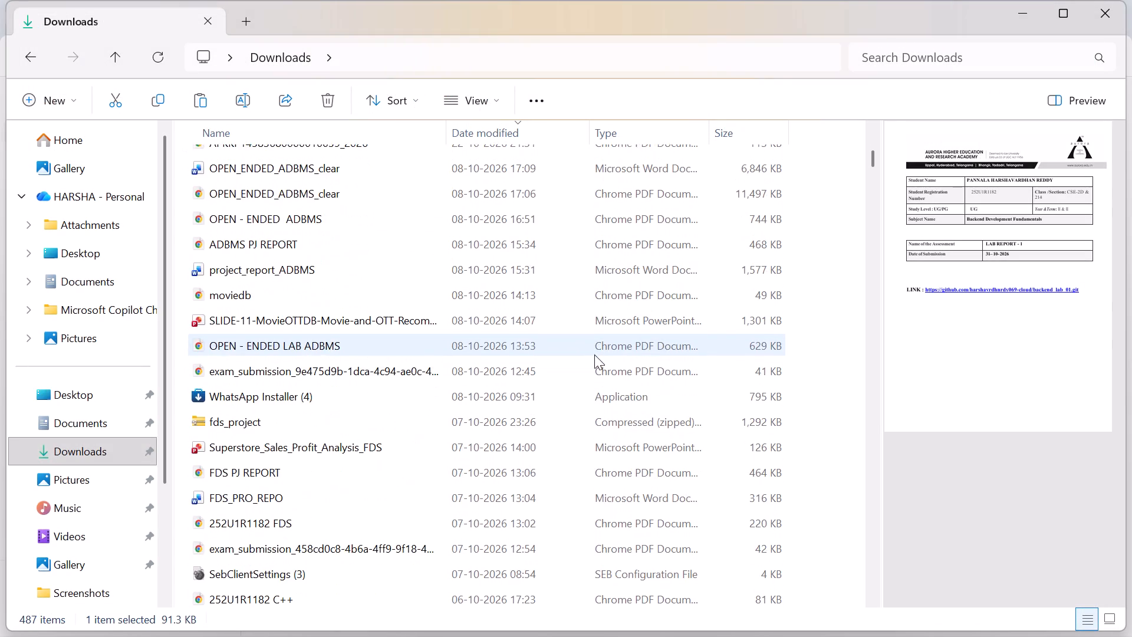
scroll(594, 354, down, 1)
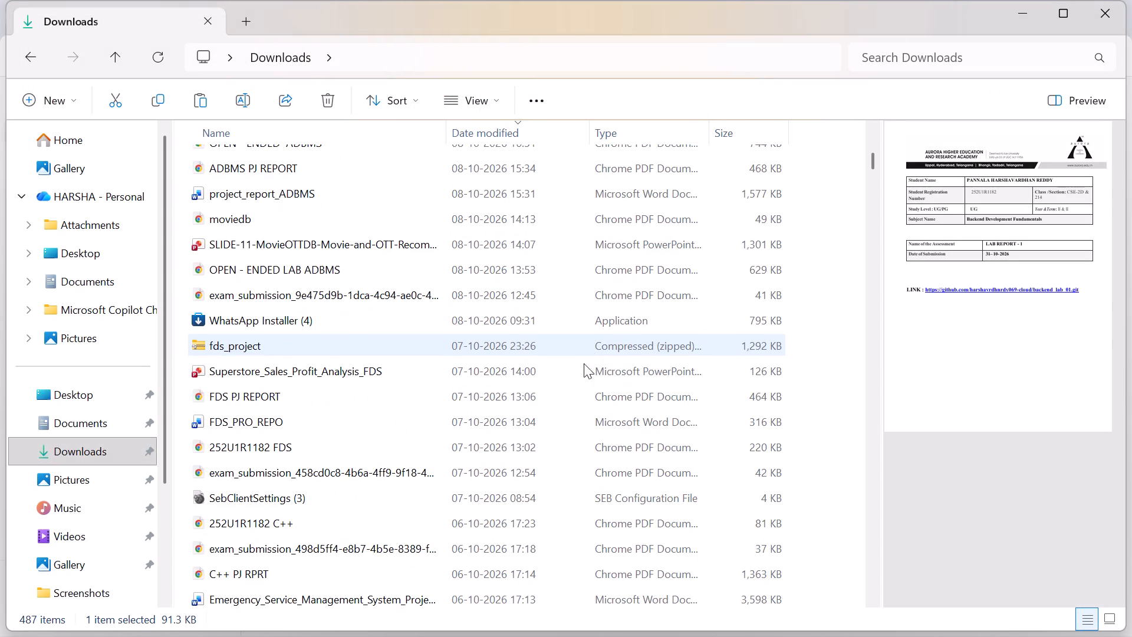
scroll(462, 421, down, 4)
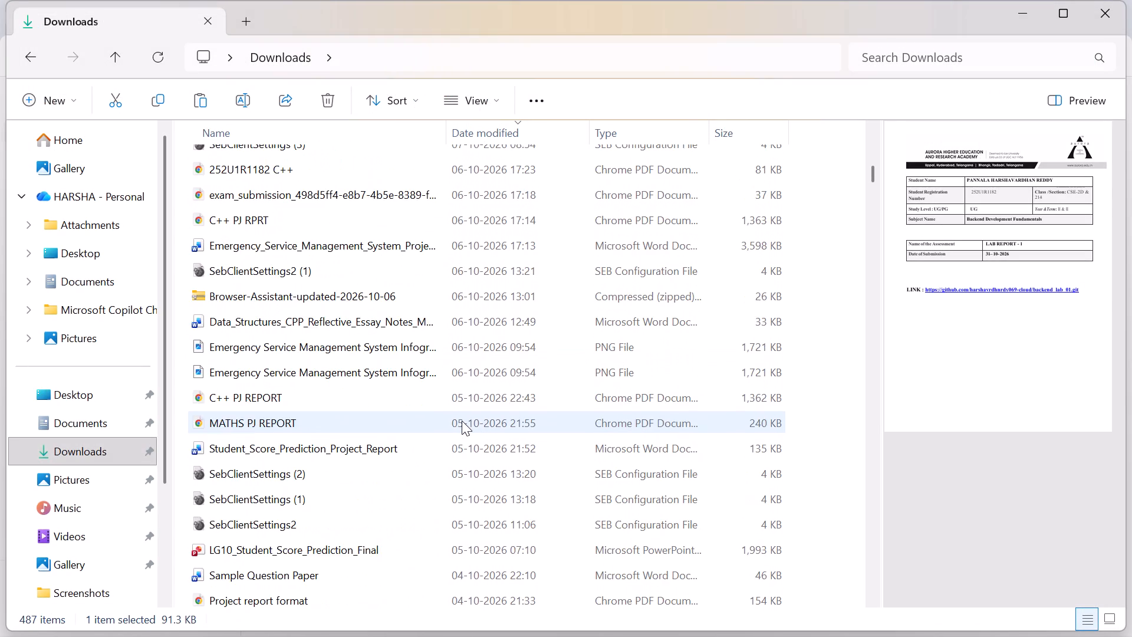
scroll(462, 421, down, 3)
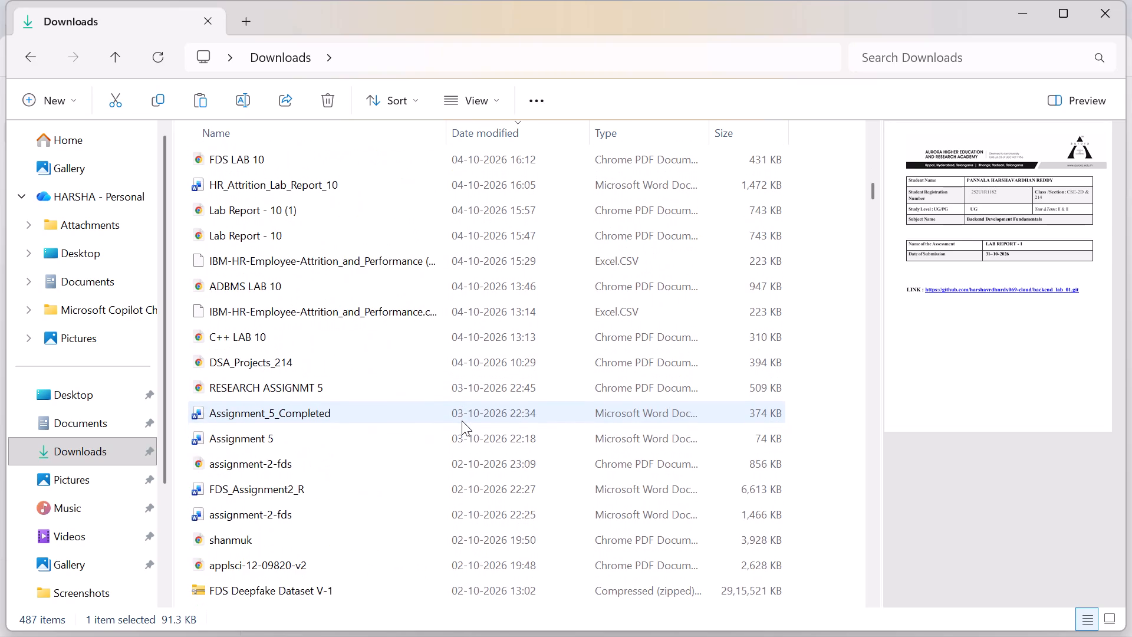
scroll(462, 421, down, 9)
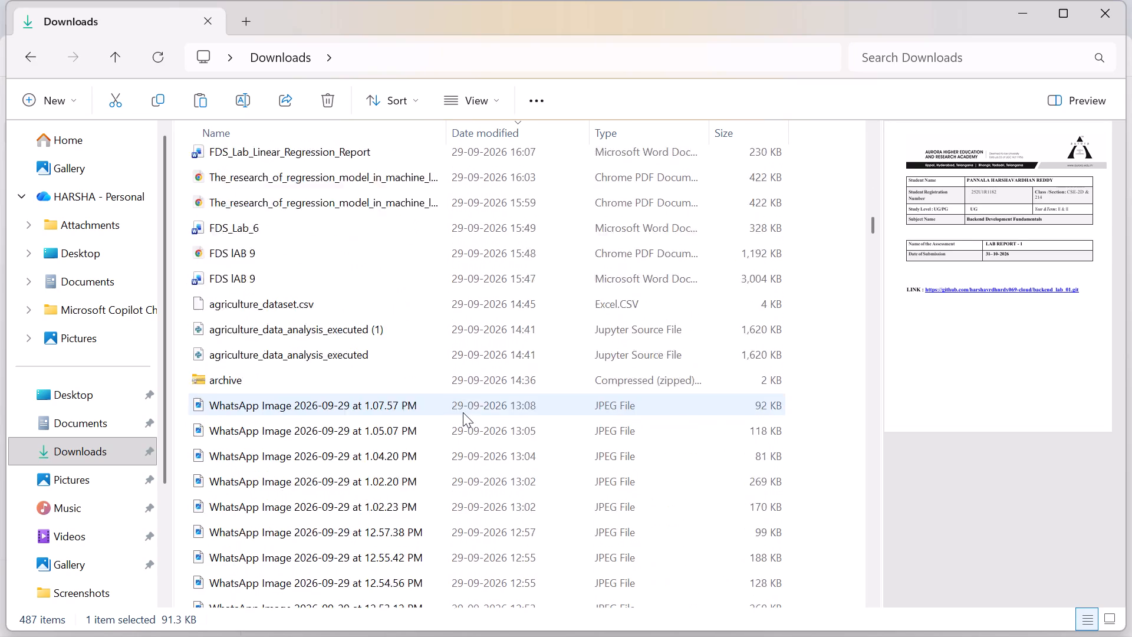
scroll(463, 412, down, 19)
scroll(463, 412, up, 8)
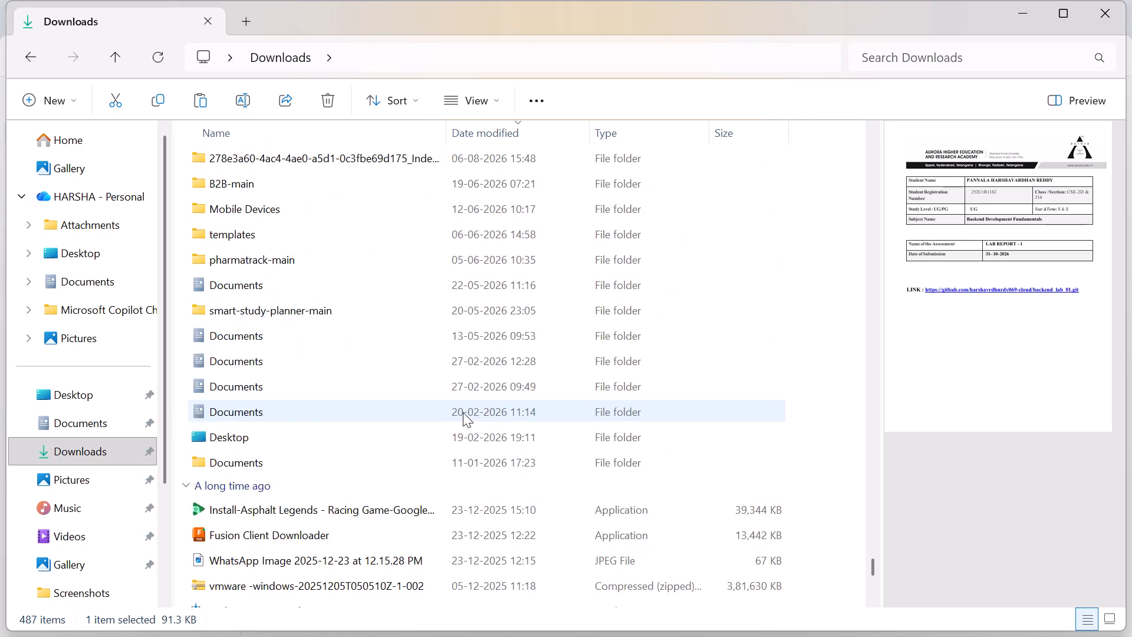
scroll(463, 412, up, 7)
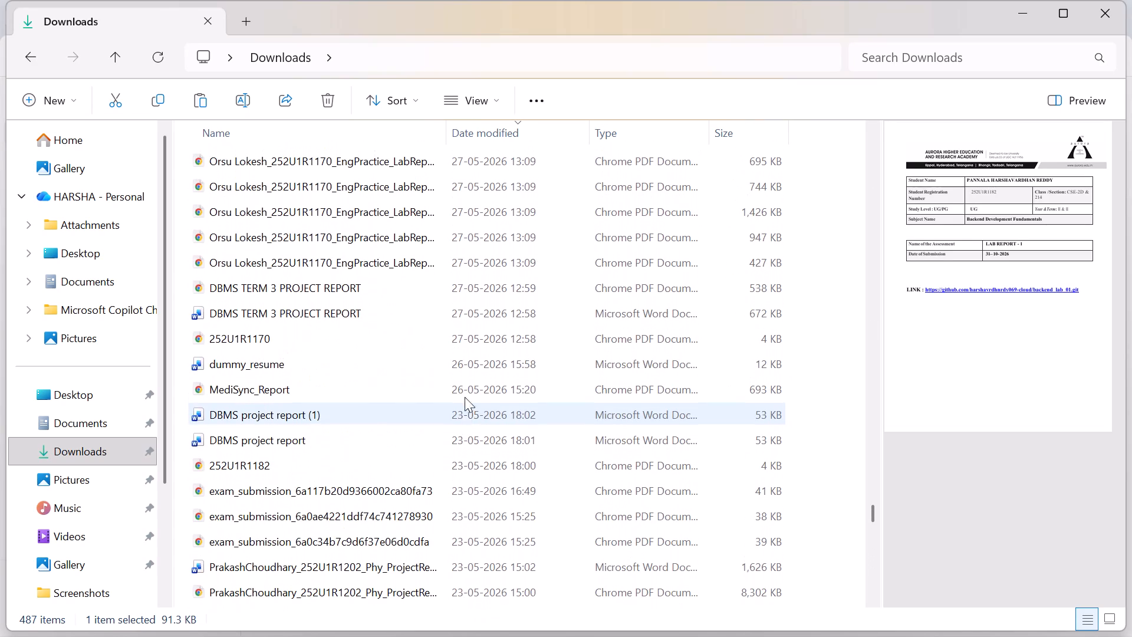
scroll(443, 356, up, 4)
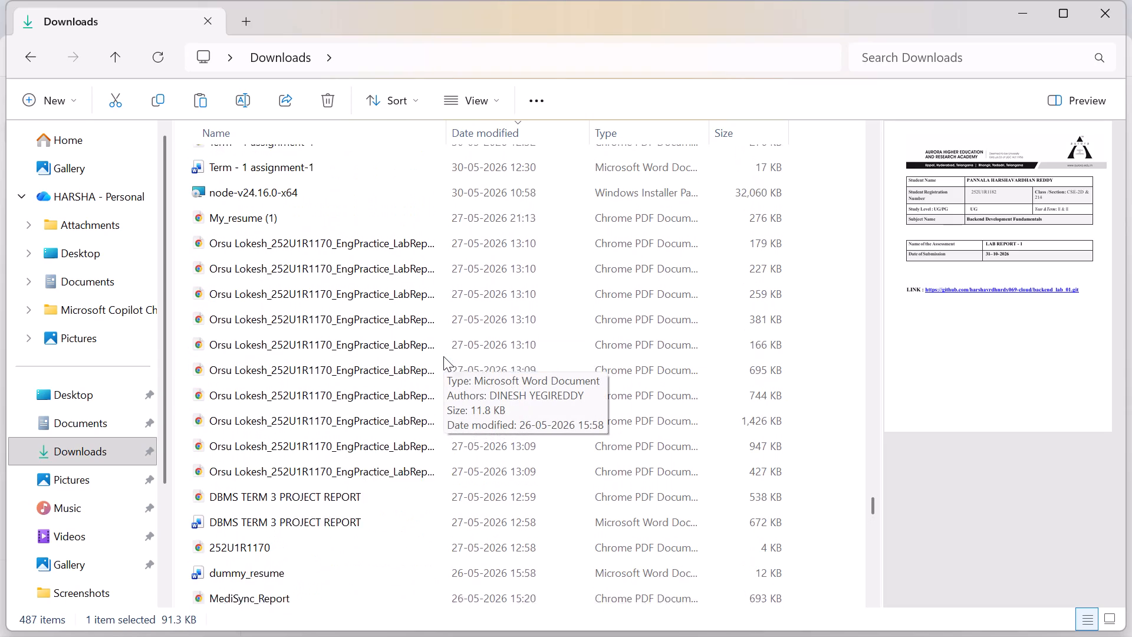
scroll(443, 356, up, 1)
scroll(388, 520, up, 3)
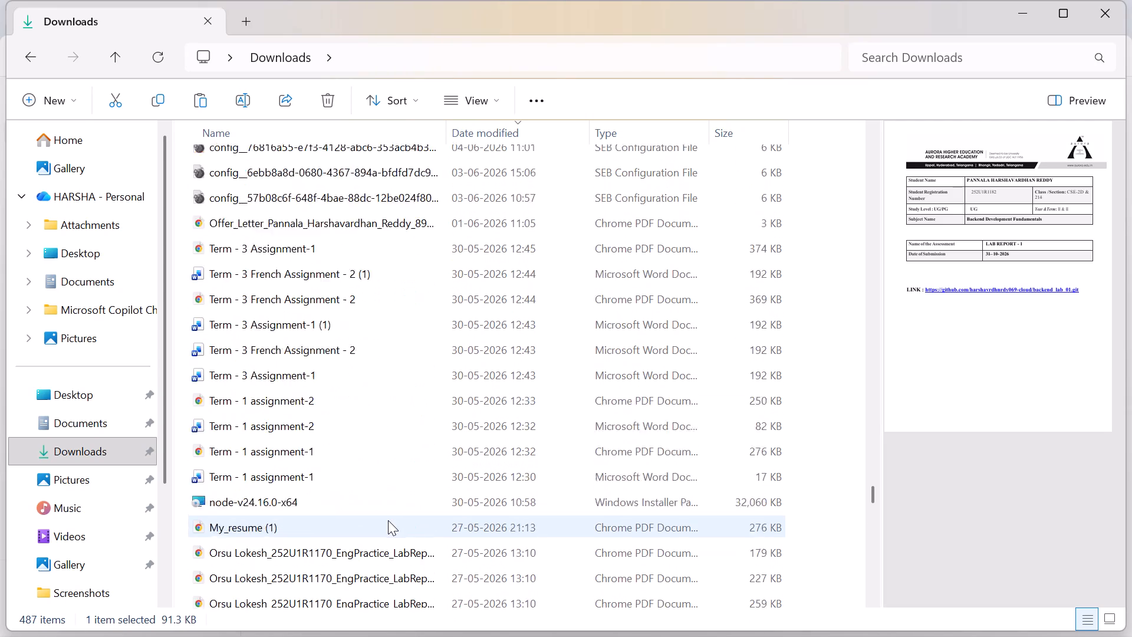
scroll(388, 520, up, 8)
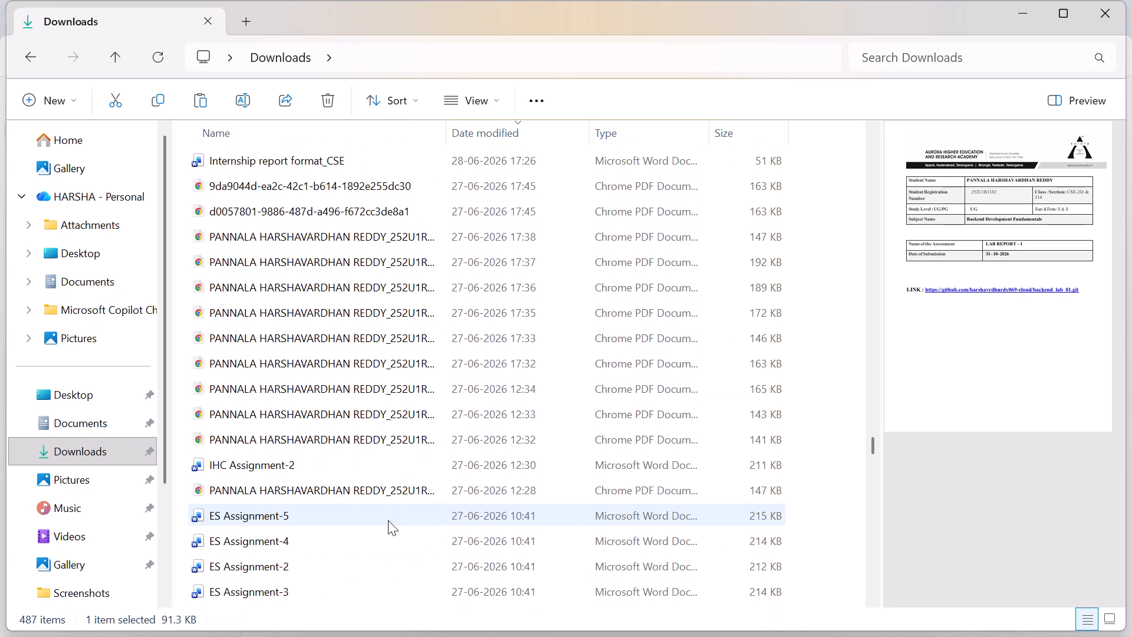
scroll(388, 520, up, 3)
scroll(388, 520, down, 3)
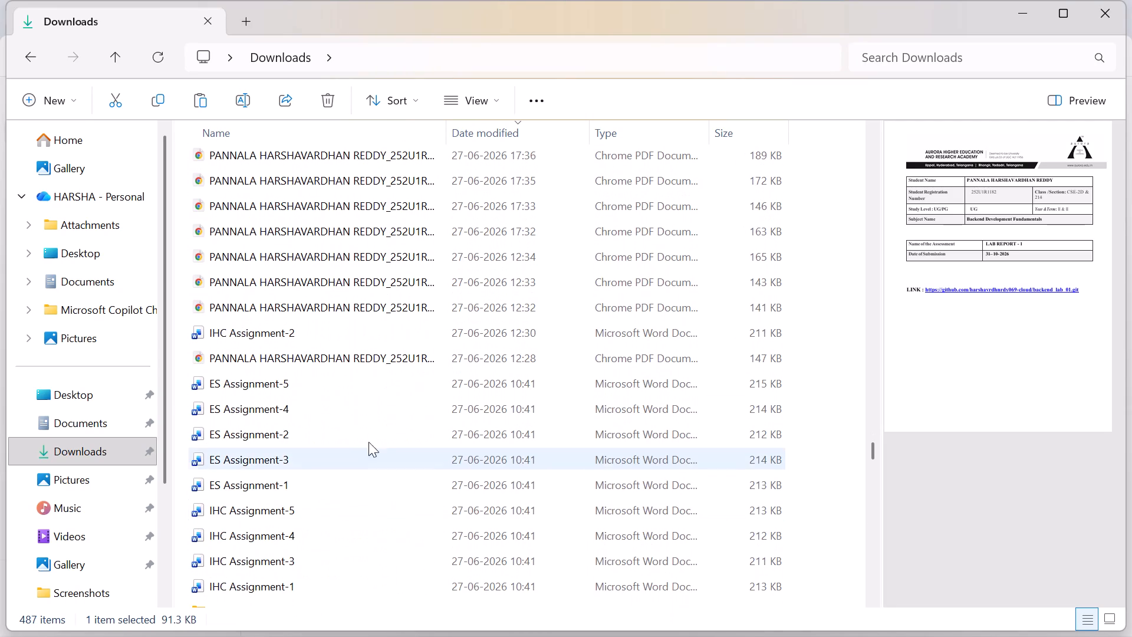
Open the ES Assignment-4 Word document from Downloads, check its page layout and close it.
double_click(356, 415)
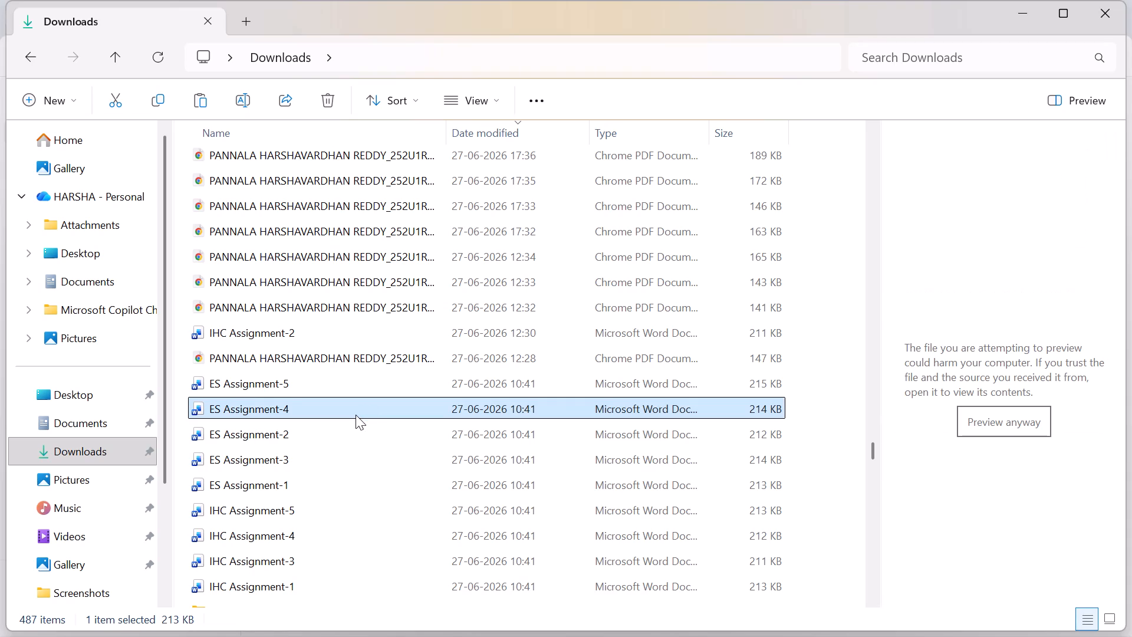
scroll(528, 415, down, 4)
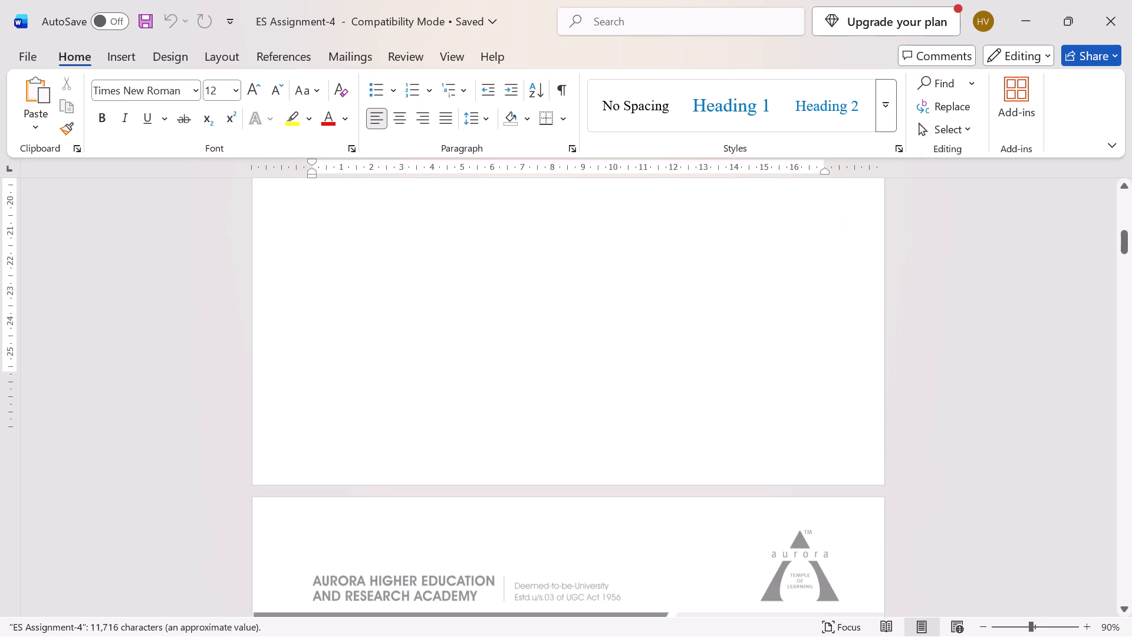
click(1121, 0)
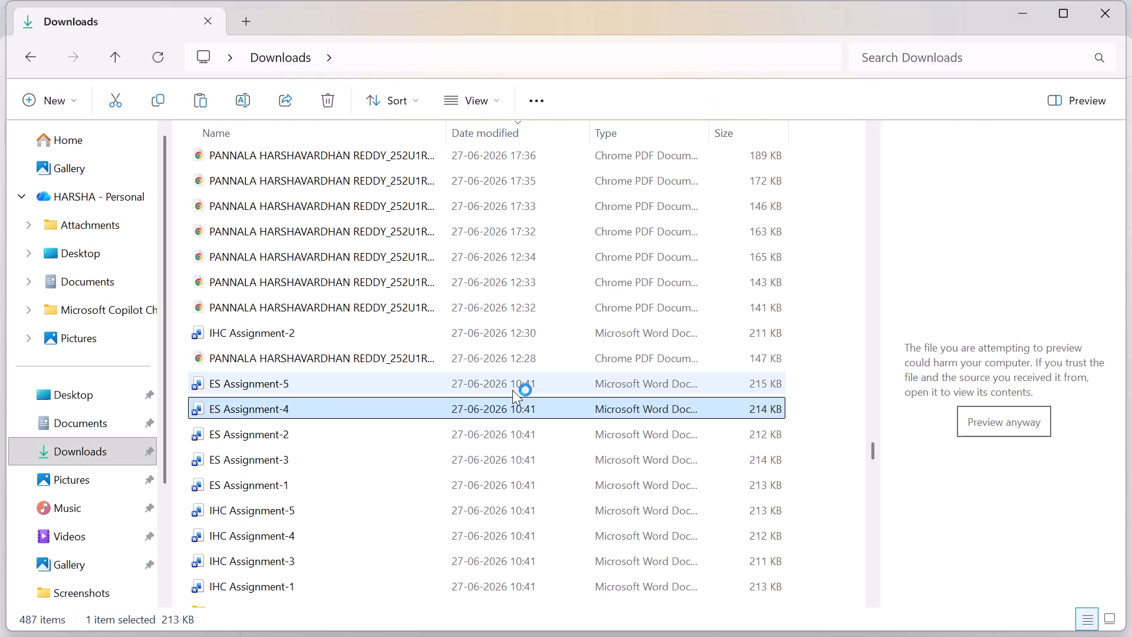
scroll(512, 390, up, 3)
double_click(436, 353)
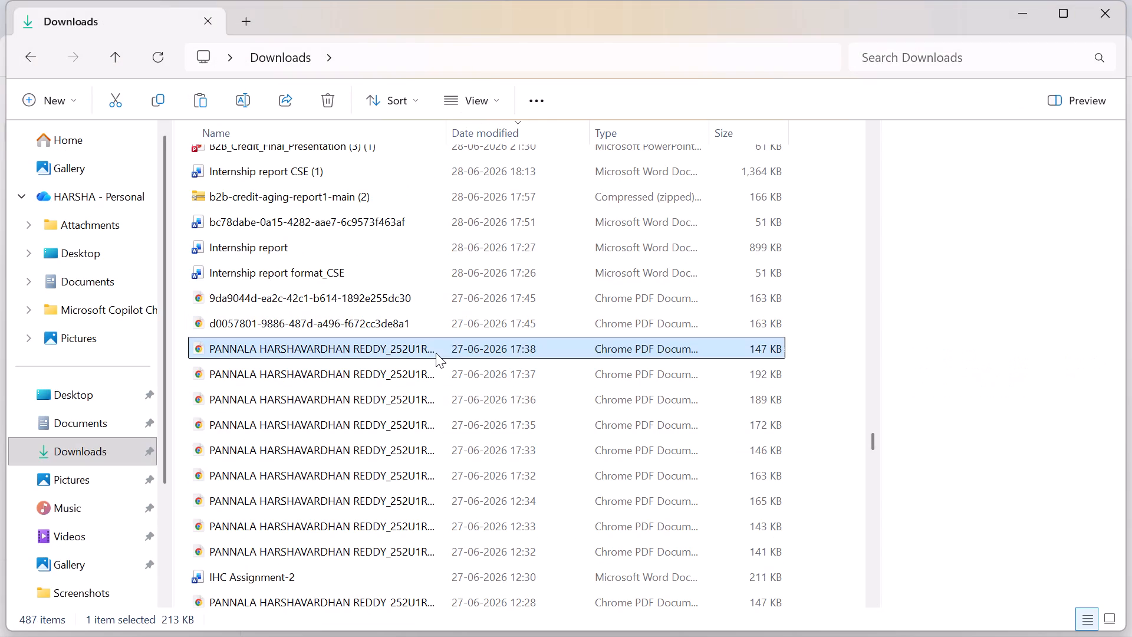
click(1131, 0)
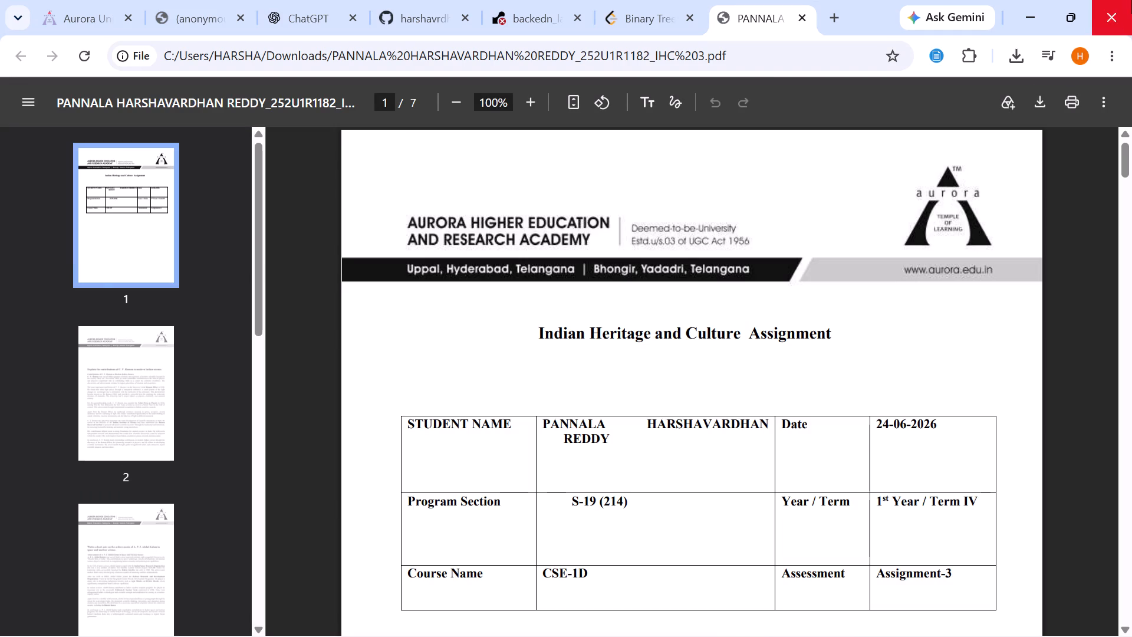
Find and open the C++ lab report 2 Word document in Downloads, check its cover page and close it.
scroll(638, 238, up, 2)
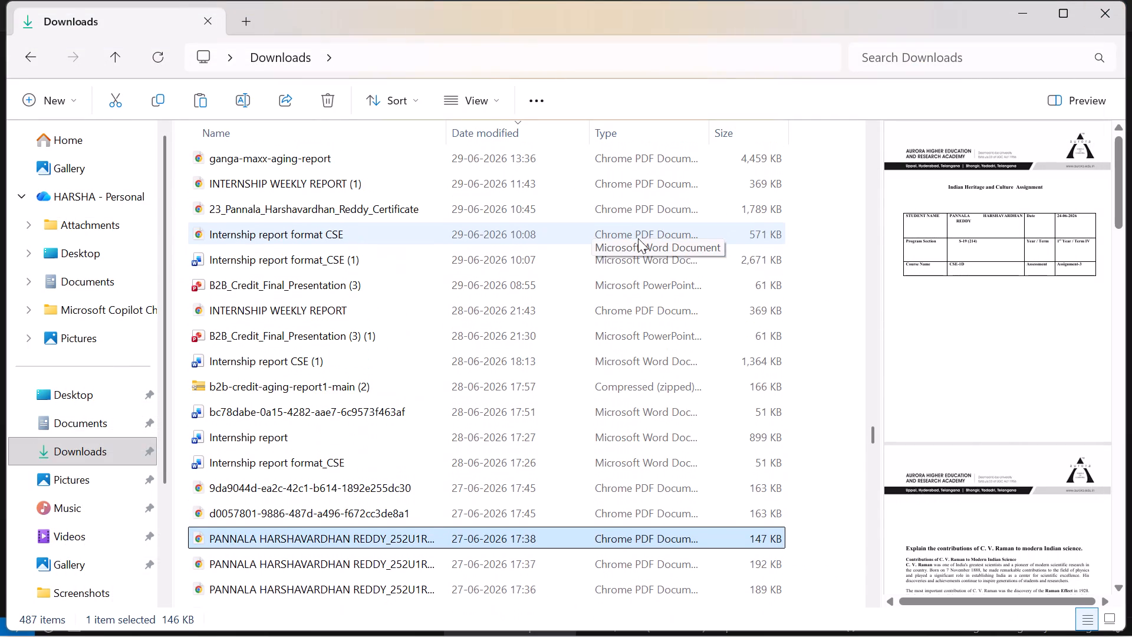
scroll(453, 270, up, 5)
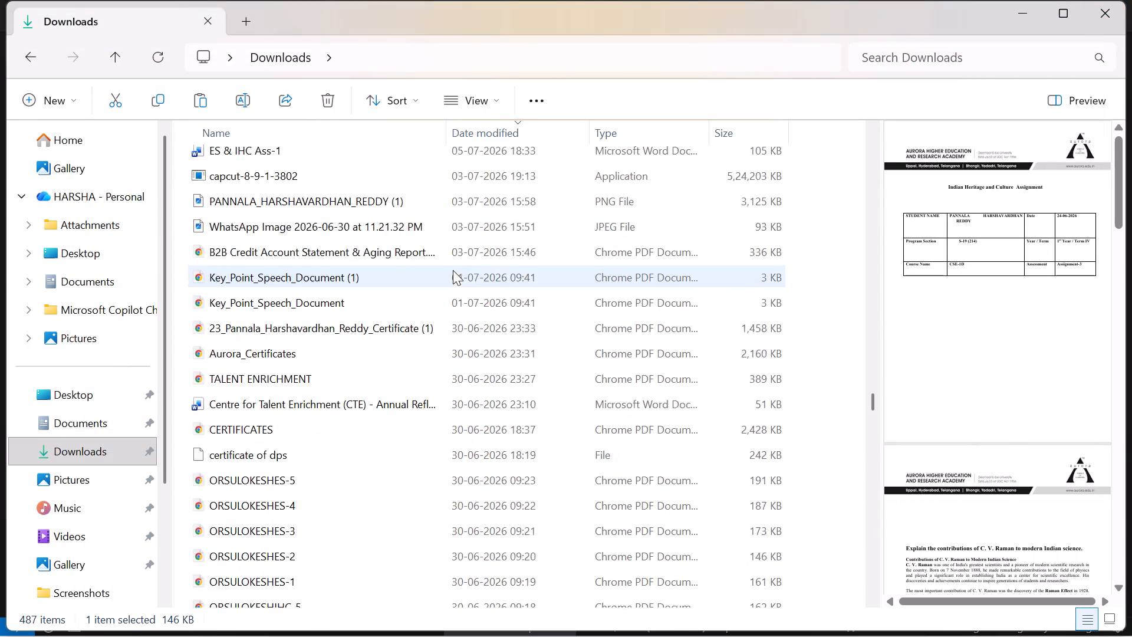
scroll(453, 270, up, 4)
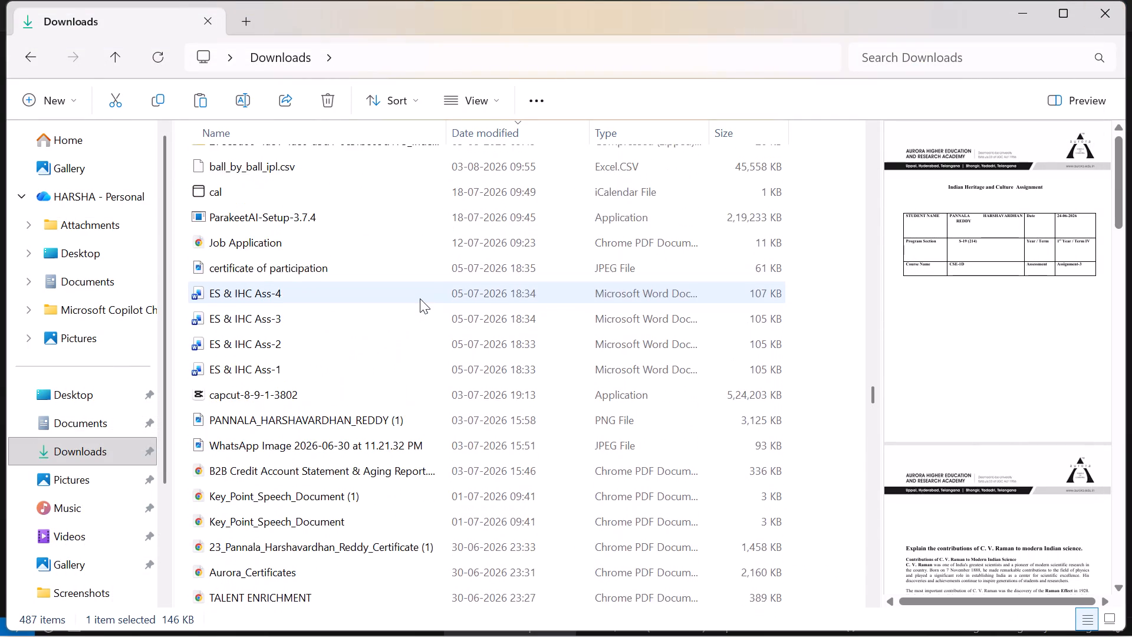
scroll(420, 298, up, 6)
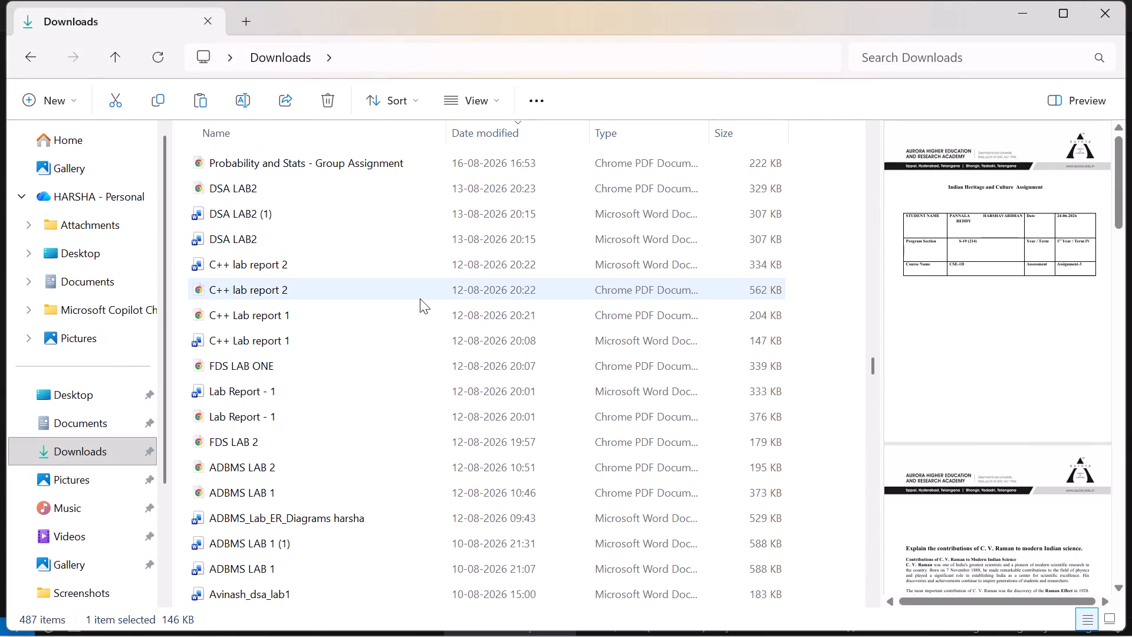
double_click(391, 270)
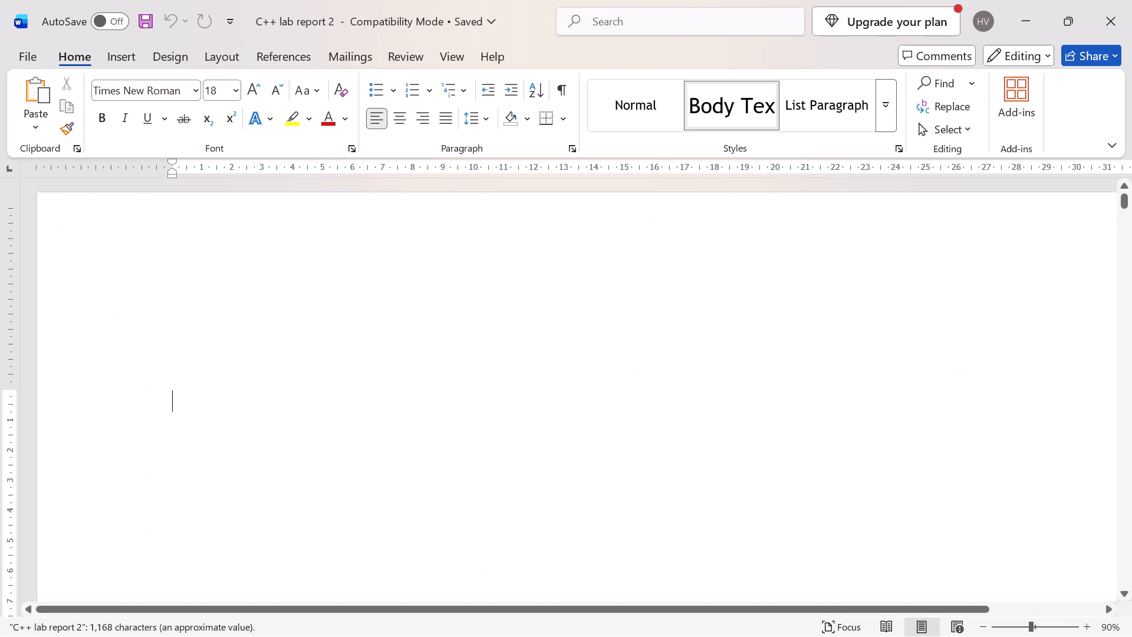
ctrl+scroll(539, 307, down, 6)
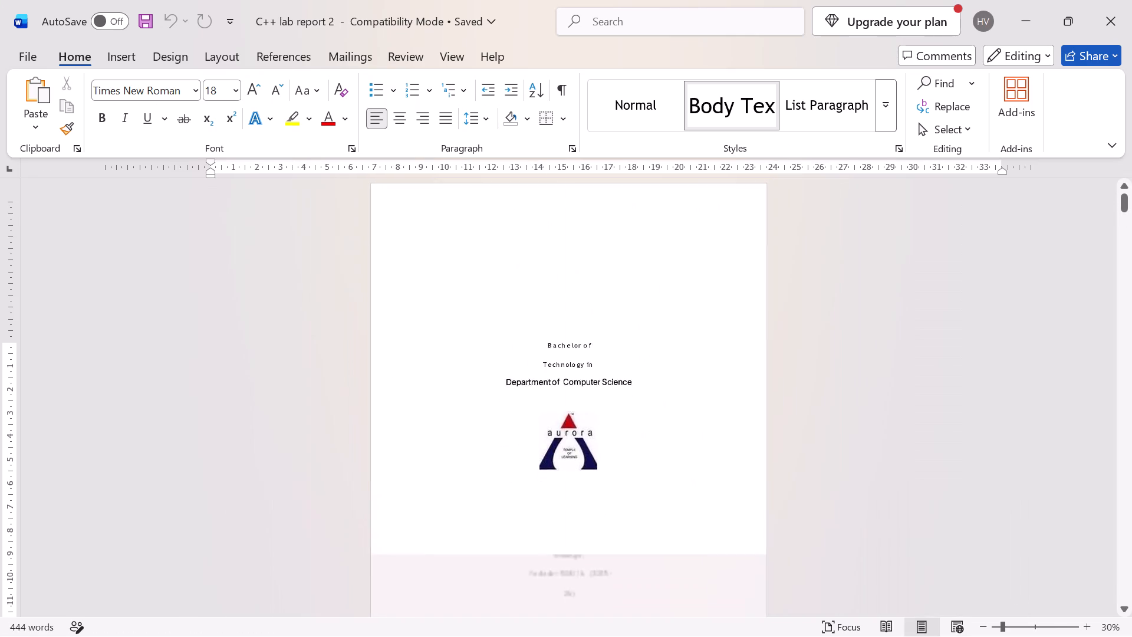
click(1131, 0)
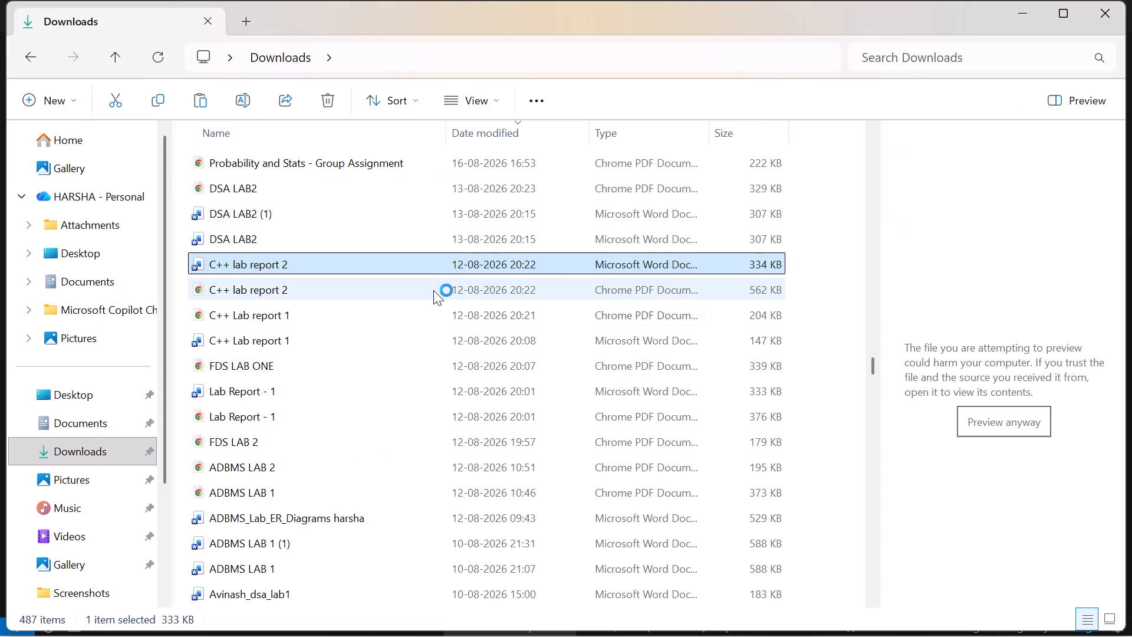
Find and open the C++_Lab_Report_5 Word document among the August files in Downloads, and close it.
scroll(433, 290, up, 6)
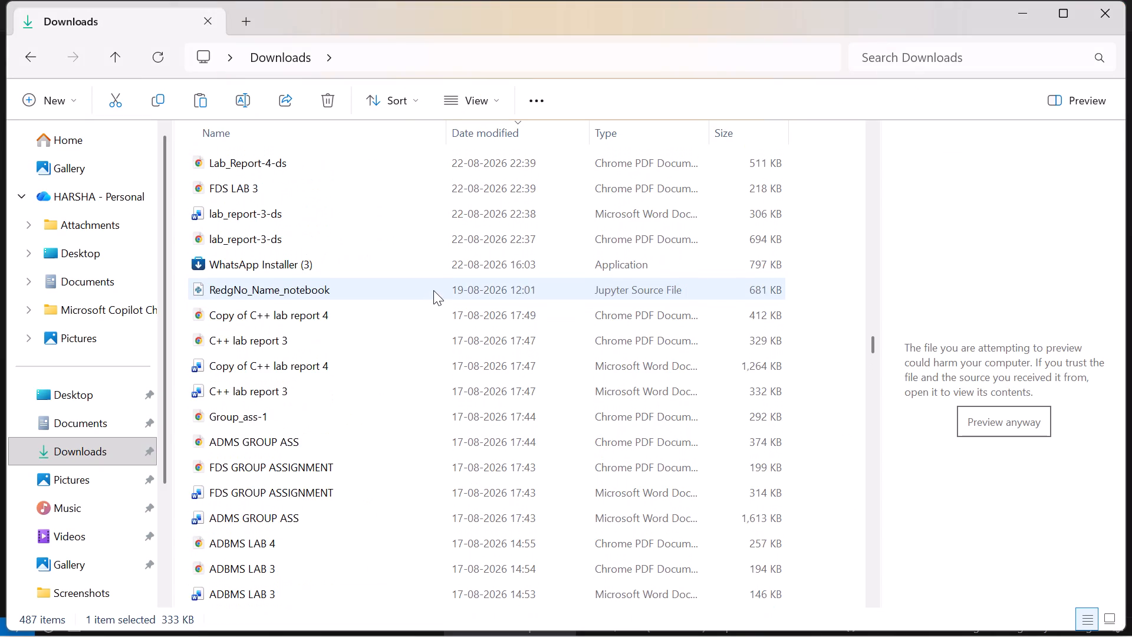
scroll(433, 290, up, 3)
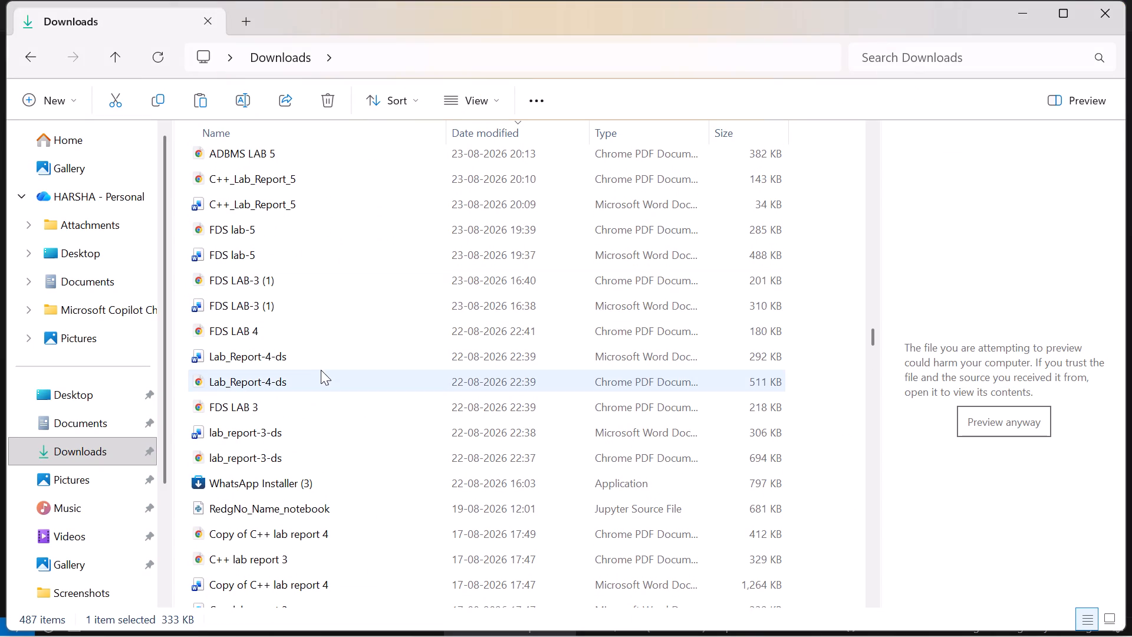
double_click(343, 209)
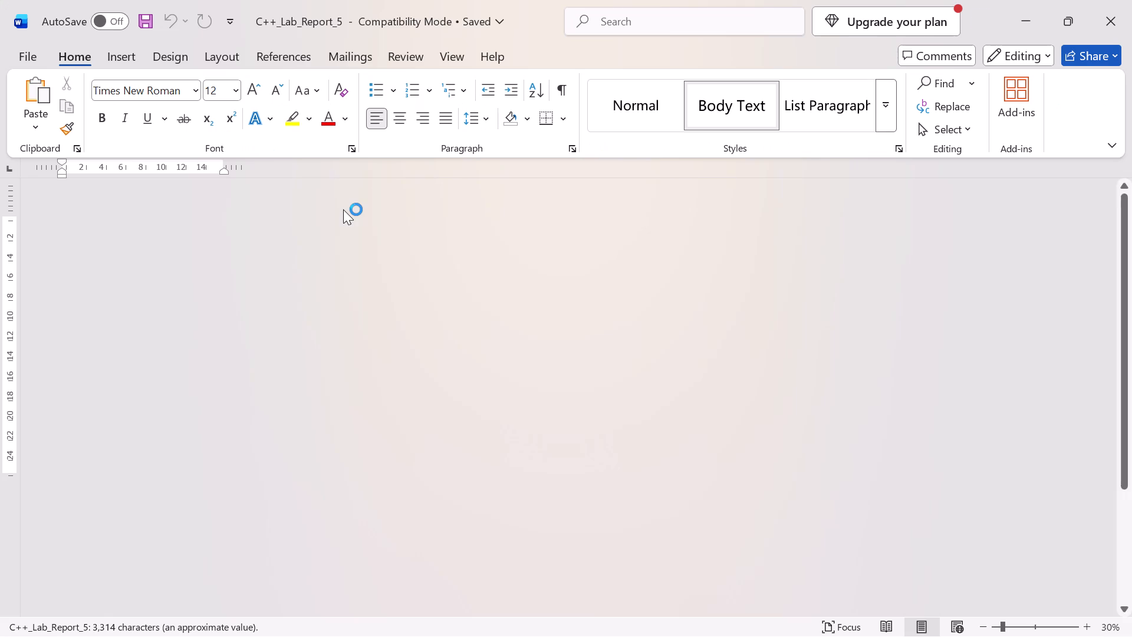
click(1131, 0)
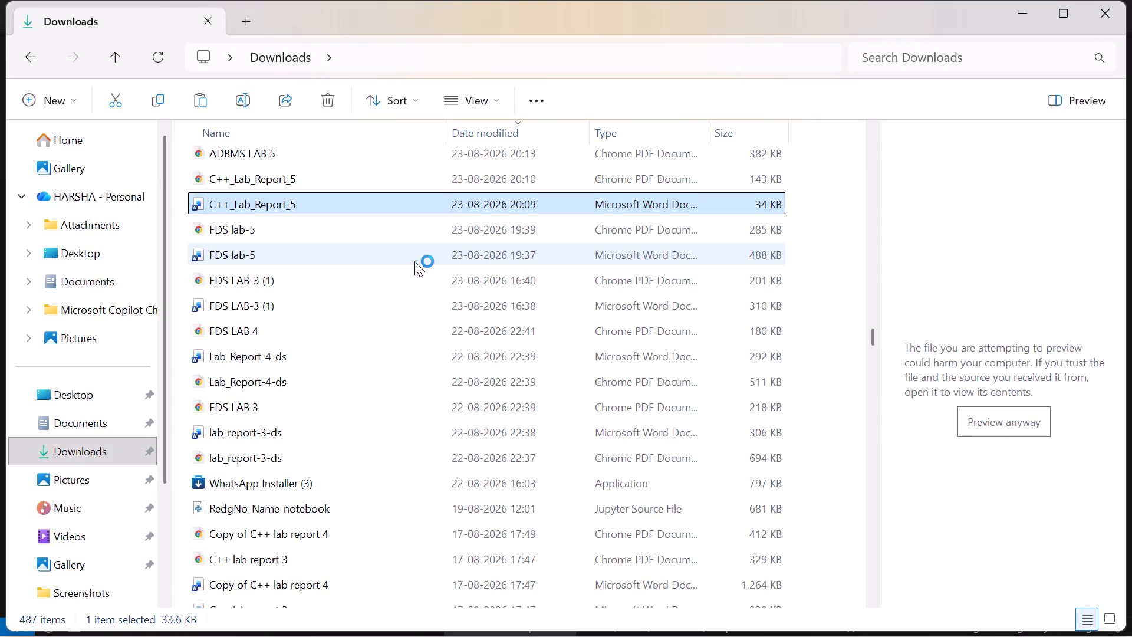
Open the FDS lab-5 Word document from Downloads to check its layout.
click(414, 261)
double_click(414, 261)
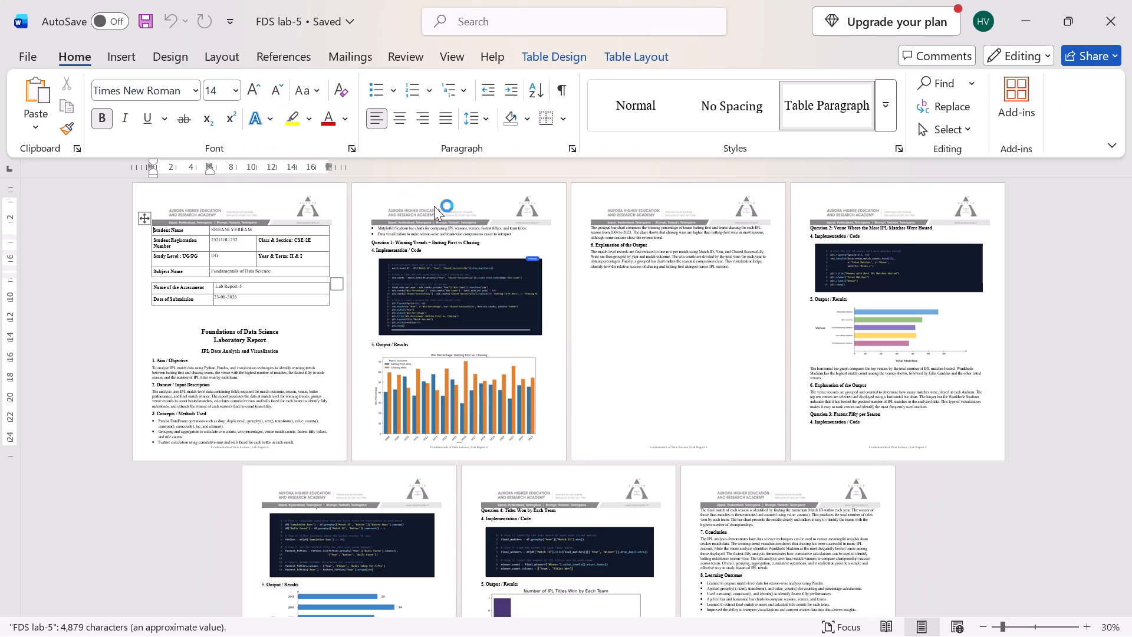
Close the FDS lab-5 document.
click(1093, 4)
Find and open the Assignment 4 Word document among the September files in Downloads, check it and close it.
scroll(350, 309, up, 2)
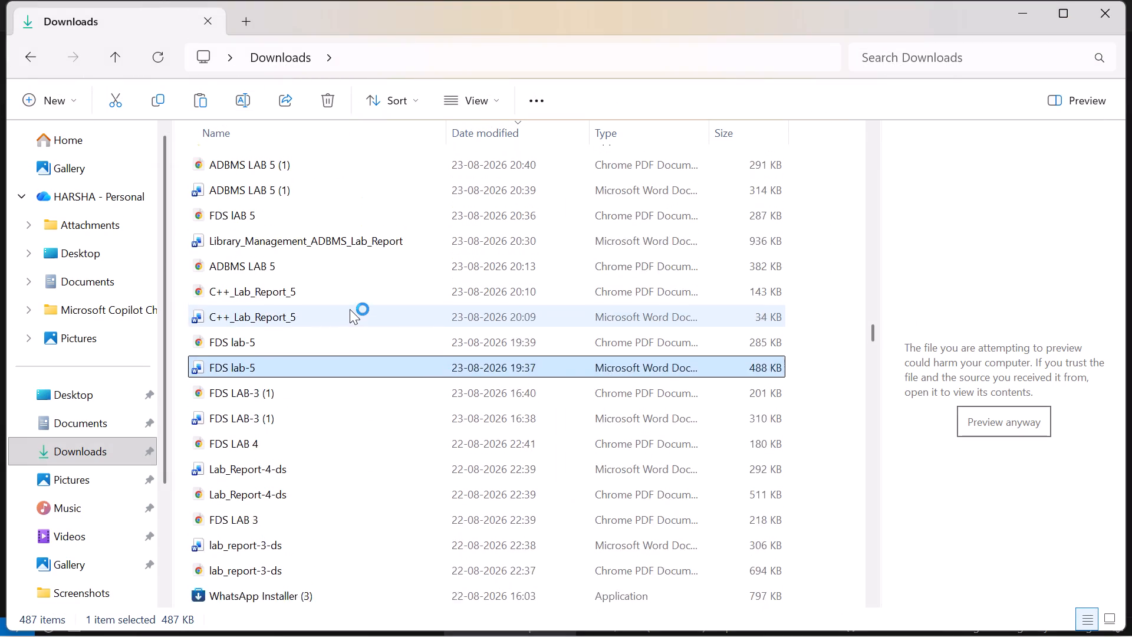
scroll(350, 309, up, 1)
scroll(298, 242, up, 1)
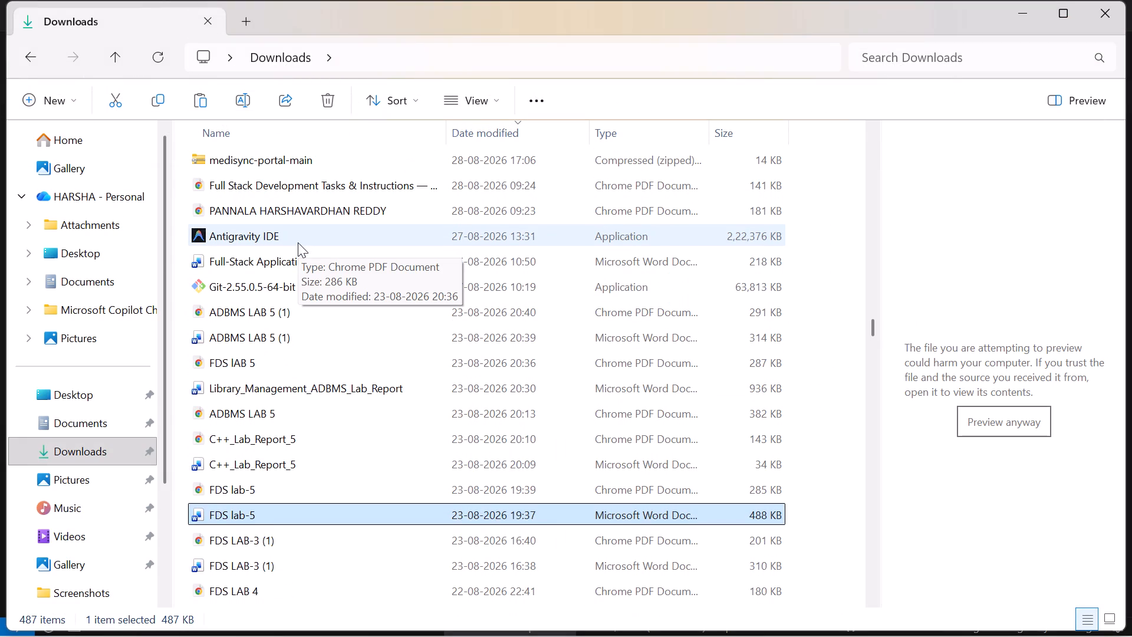
scroll(298, 242, up, 5)
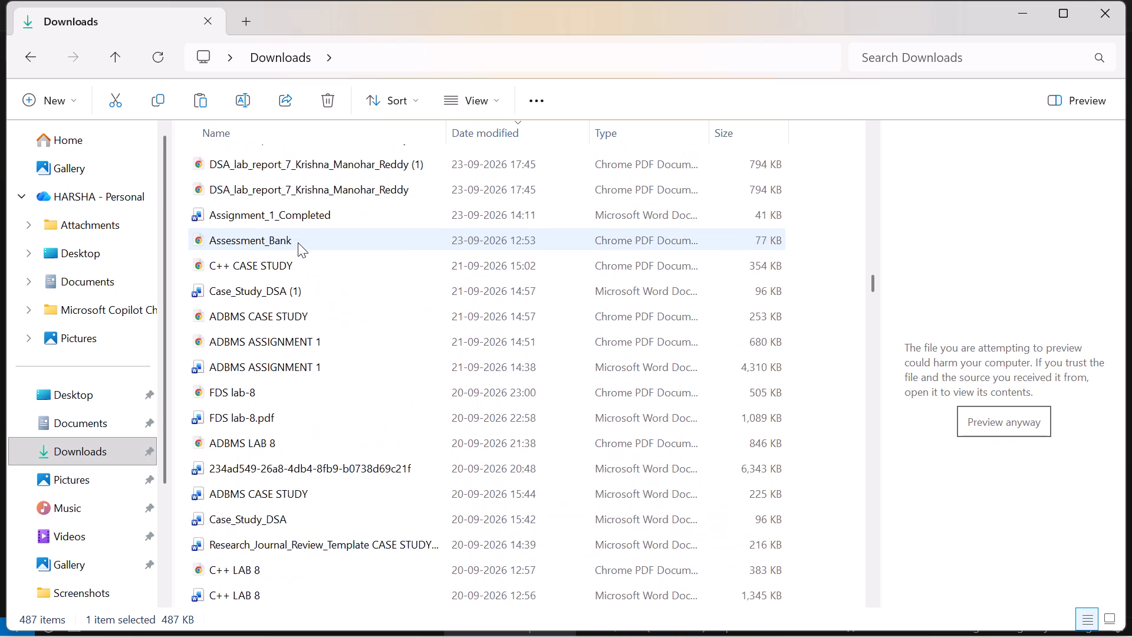
scroll(298, 242, up, 2)
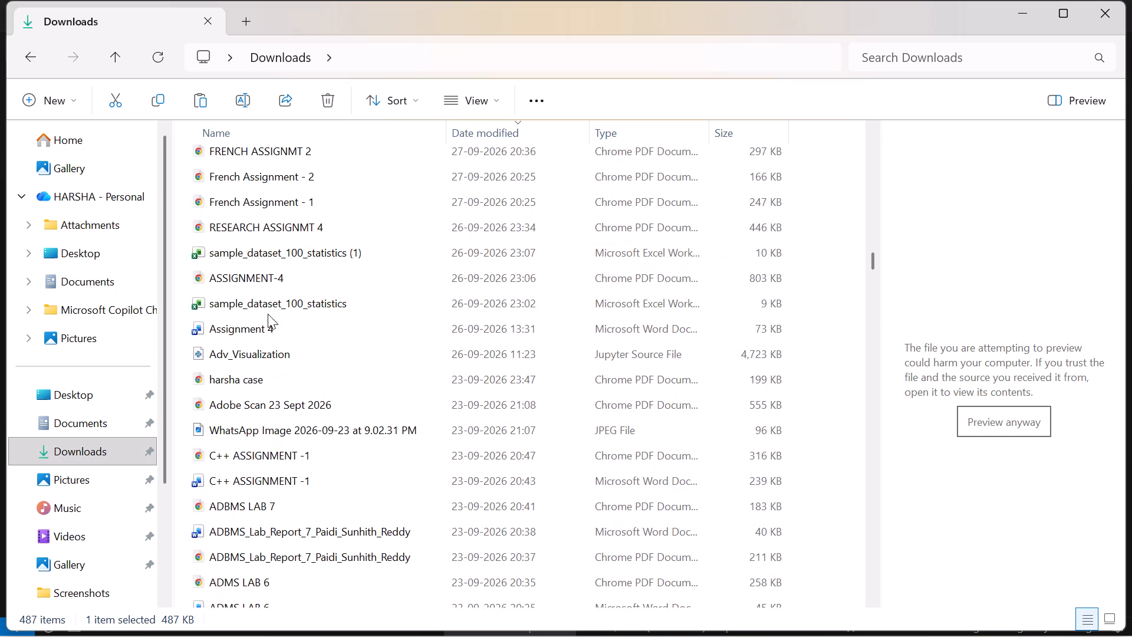
double_click(249, 339)
double_click(272, 336)
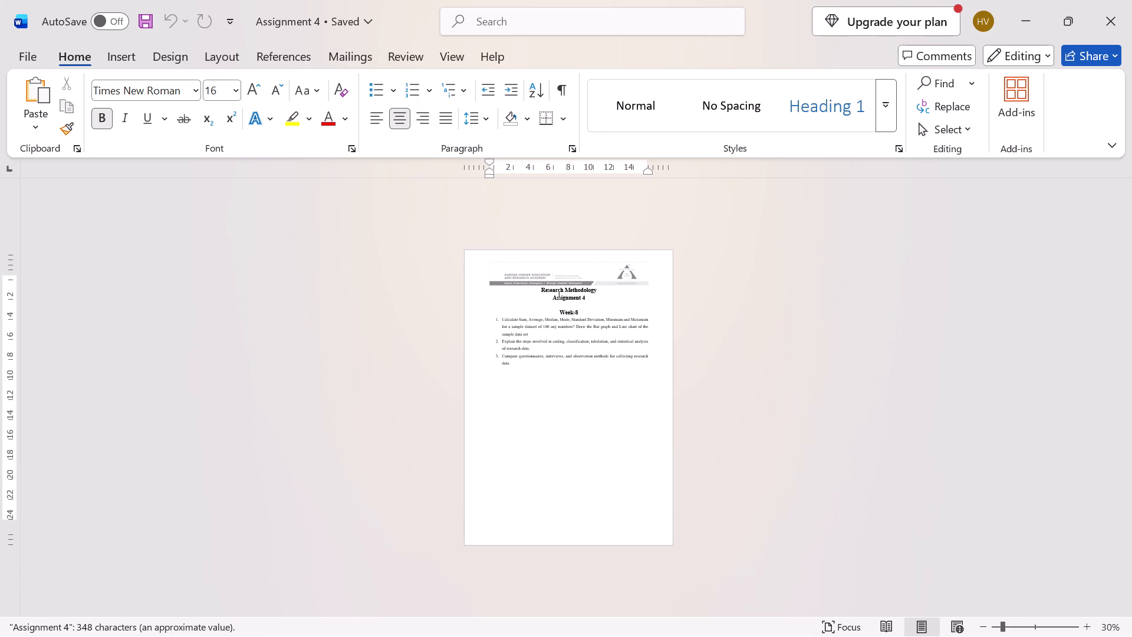
click(1130, 0)
Open the FDS lAB 9 Word document from 29-09-2026, look through its pages and close it.
scroll(469, 310, up, 4)
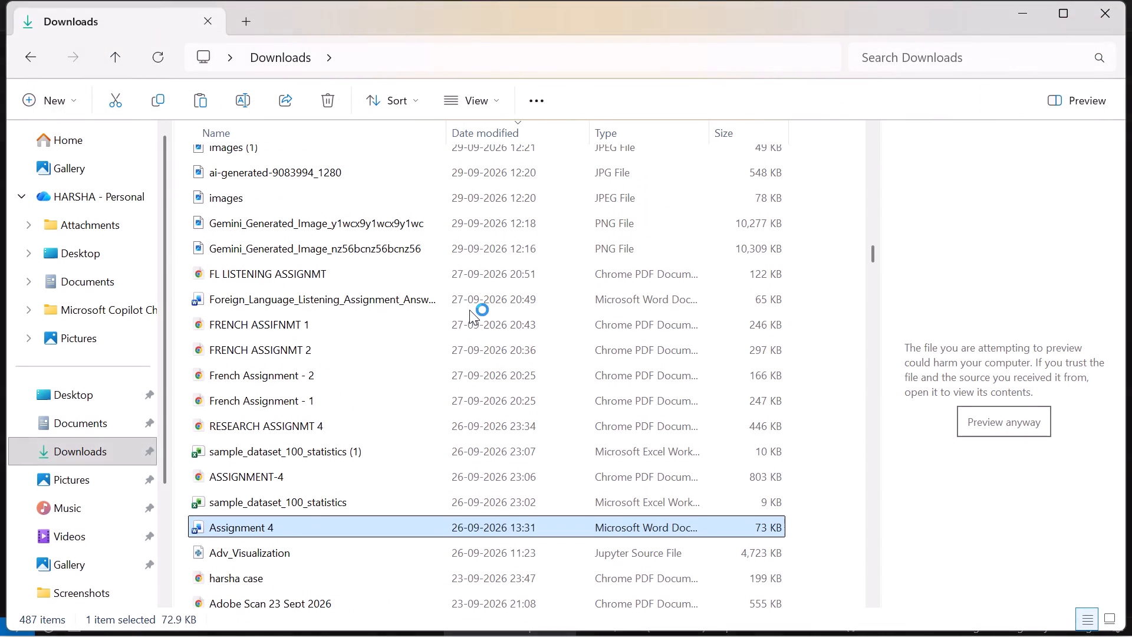
scroll(469, 310, up, 8)
scroll(469, 310, down, 3)
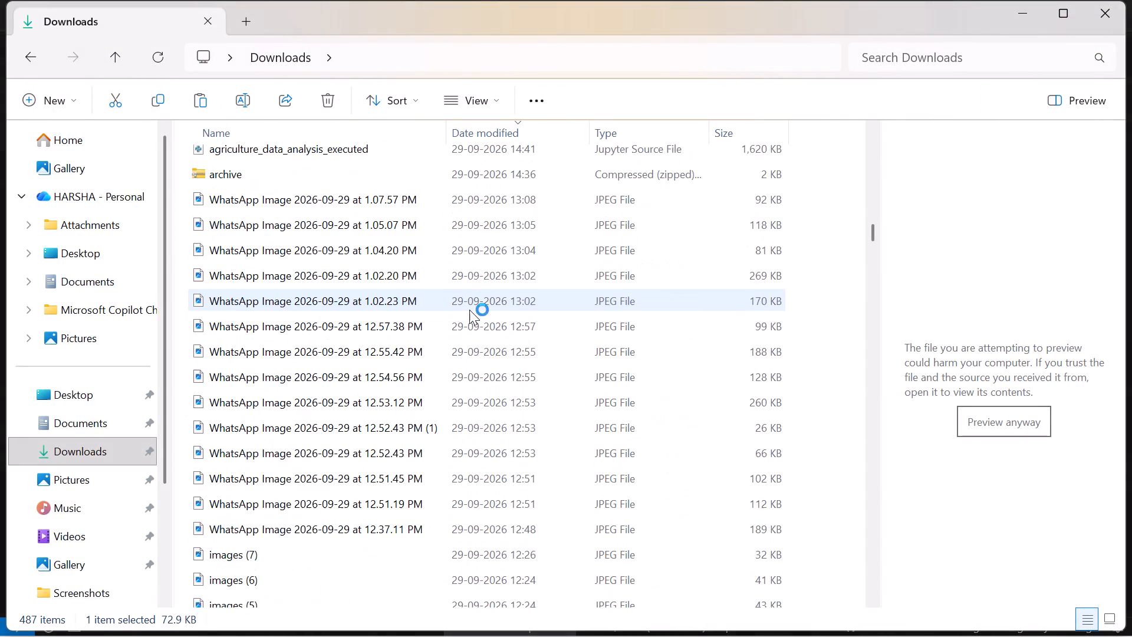
scroll(469, 310, up, 4)
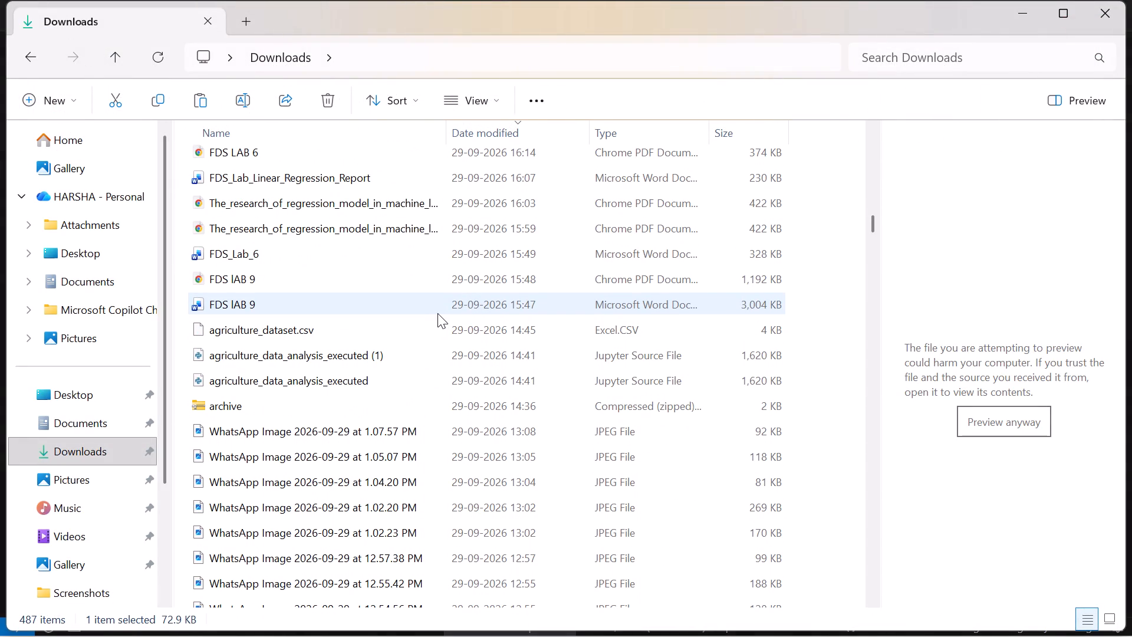
double_click(437, 313)
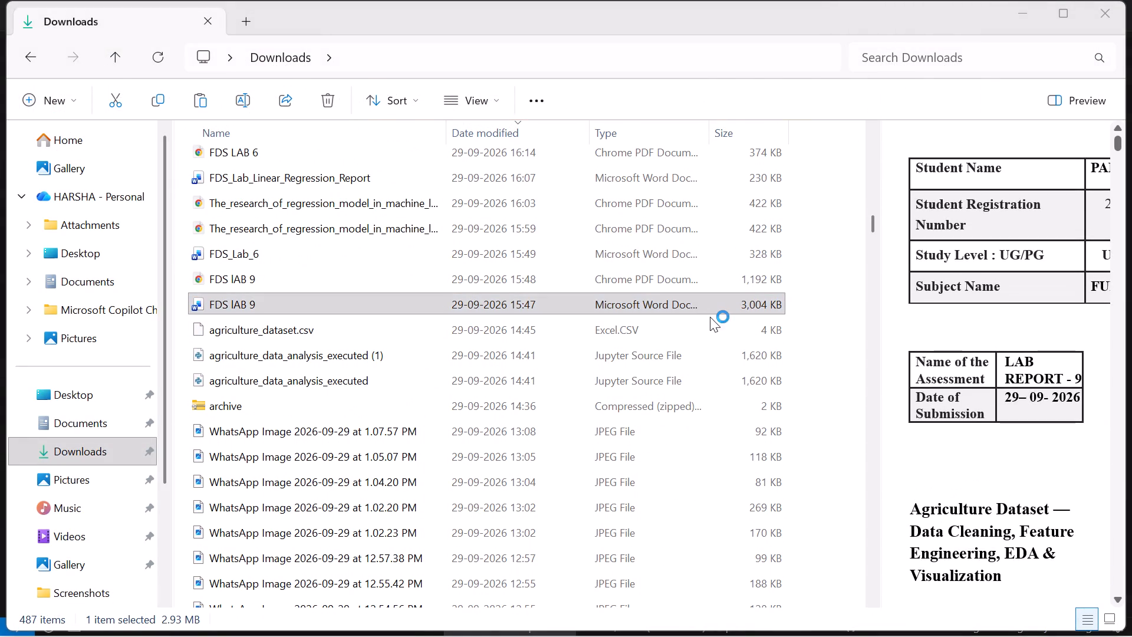
scroll(487, 390, down, 4)
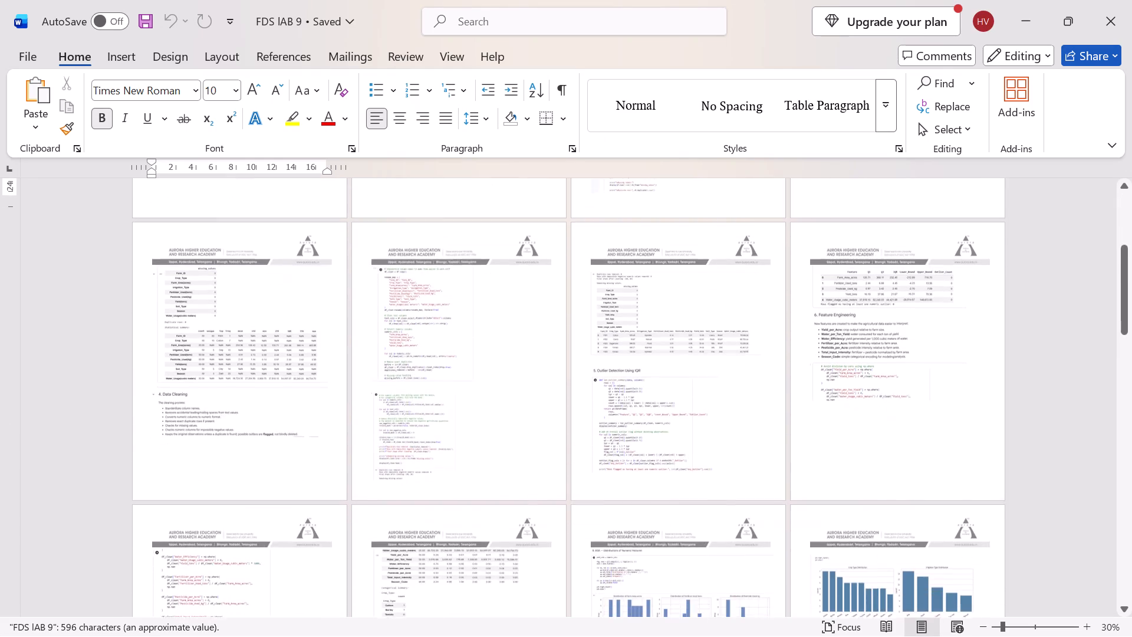
scroll(487, 390, down, 10)
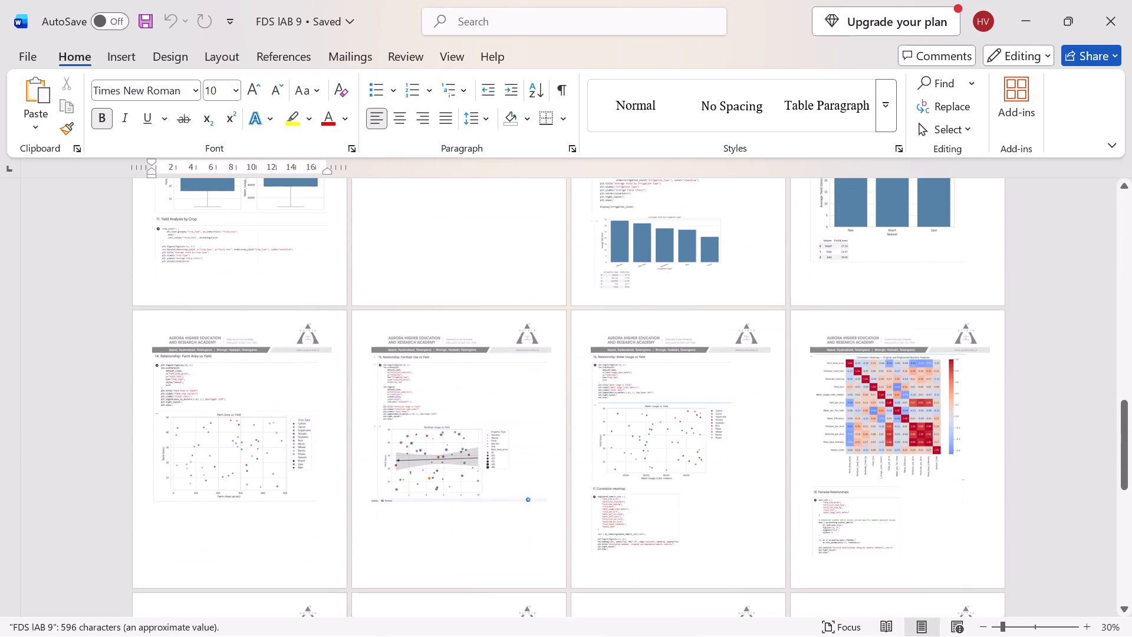
click(1131, 0)
Open the FDS_Lab_6 Word document from Downloads, check its cover page and layout, and close it.
scroll(465, 360, up, 1)
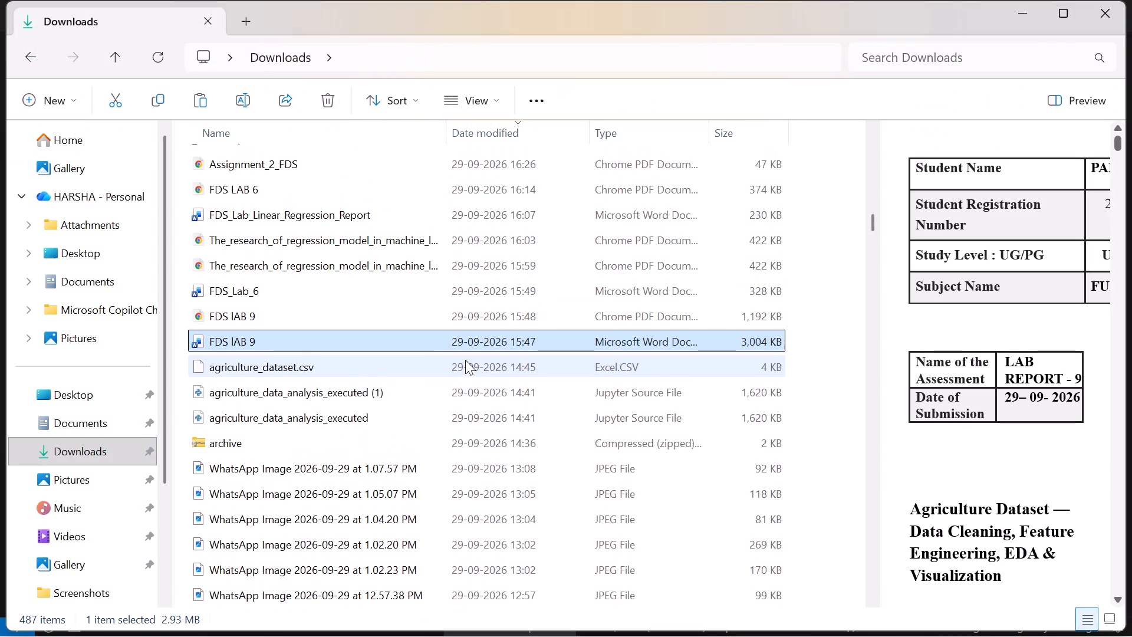
scroll(465, 360, up, 1)
double_click(423, 281)
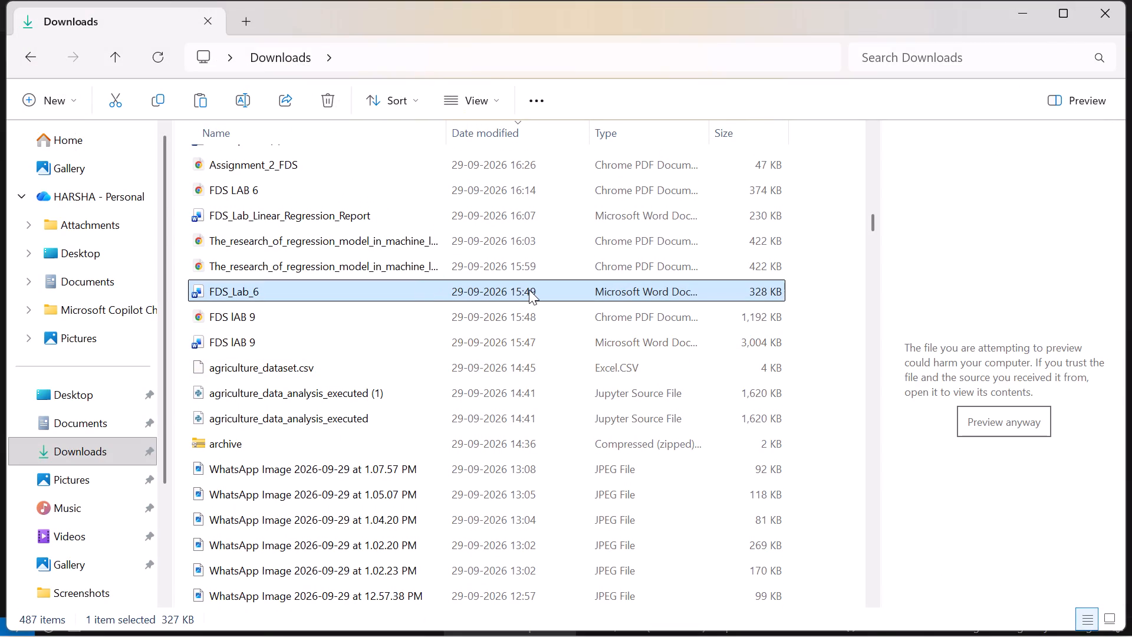
scroll(532, 290, down, 1)
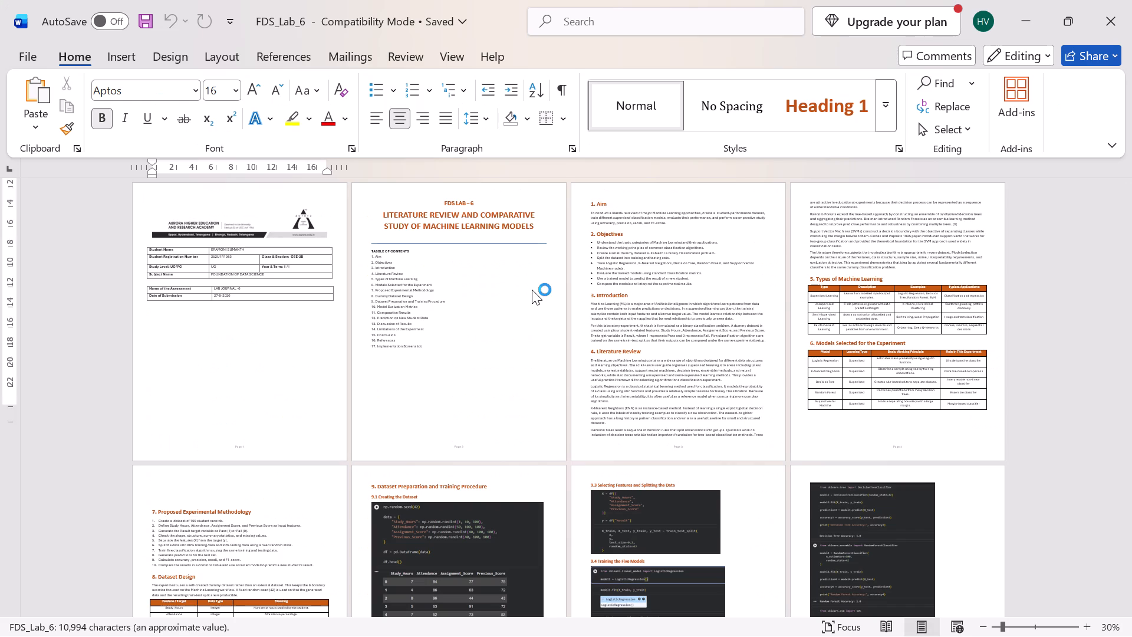
scroll(532, 290, down, 1)
click(1123, 0)
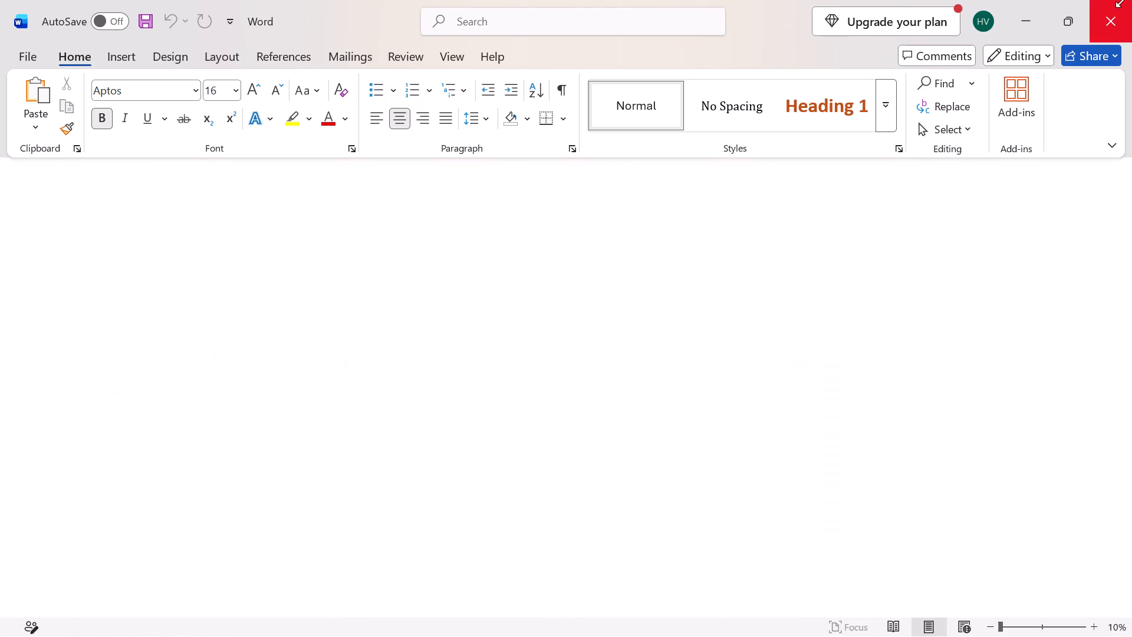
Open the Lab report 9 (1) Word 97 document from Downloads and close it.
scroll(515, 318, up, 2)
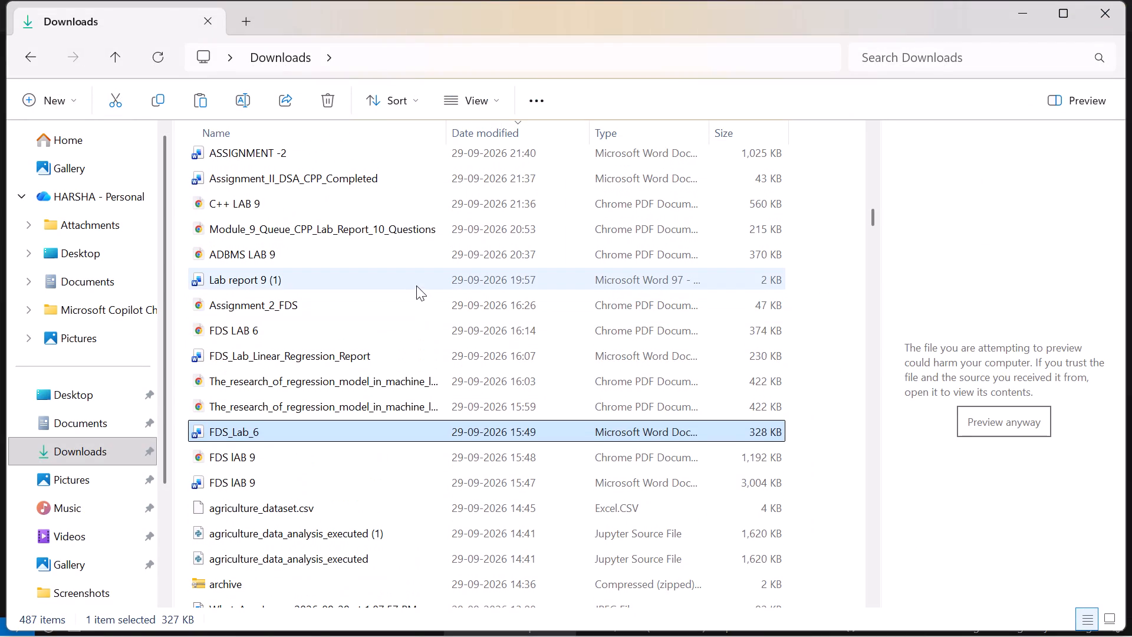
double_click(418, 280)
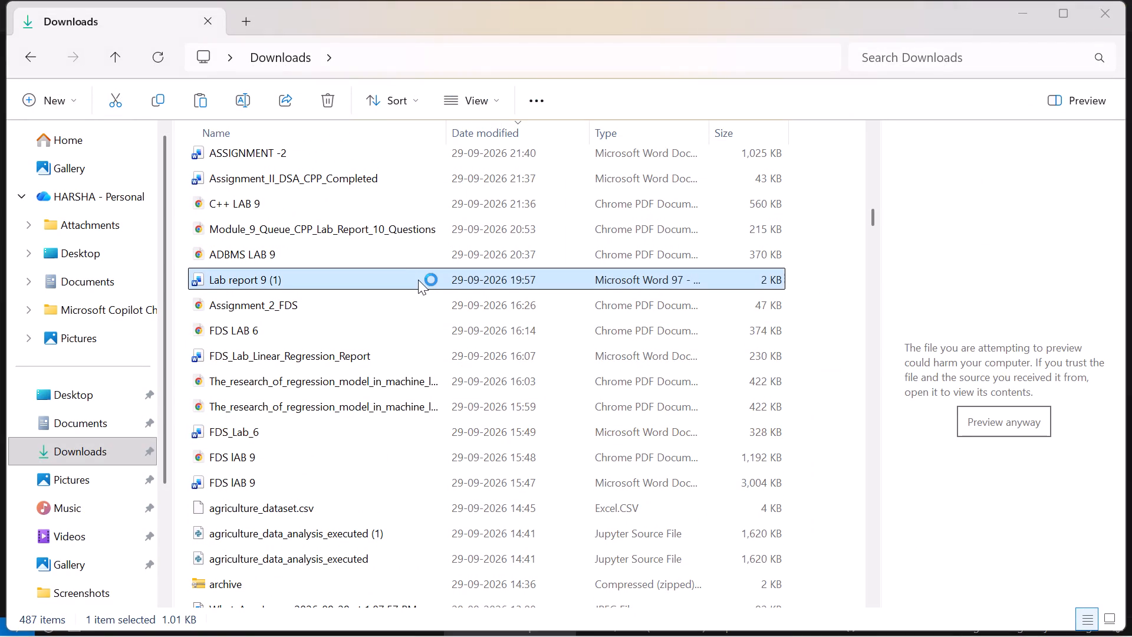
click(1131, 0)
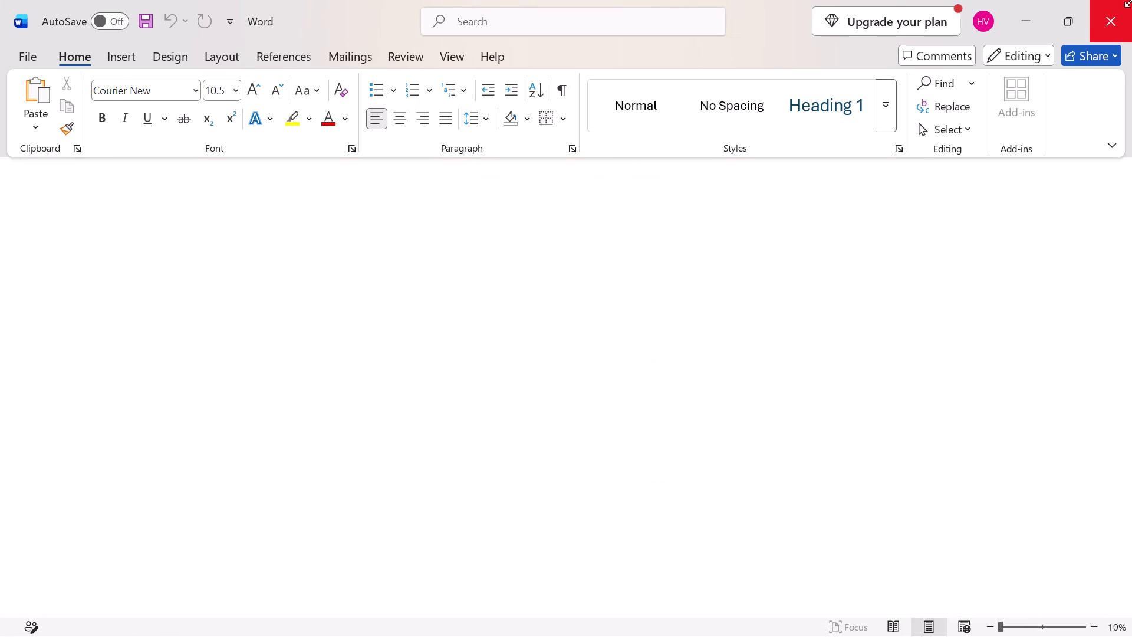
double_click(506, 152)
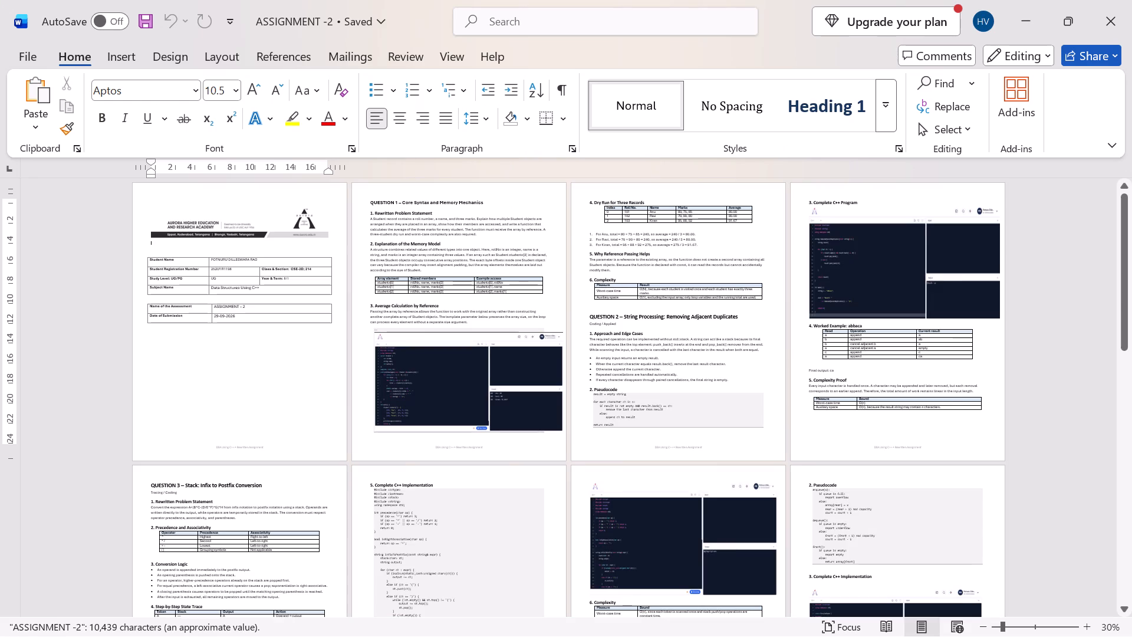
scroll(466, 341, right, 7)
scroll(691, 183, right, 5)
scroll(691, 183, down, 9)
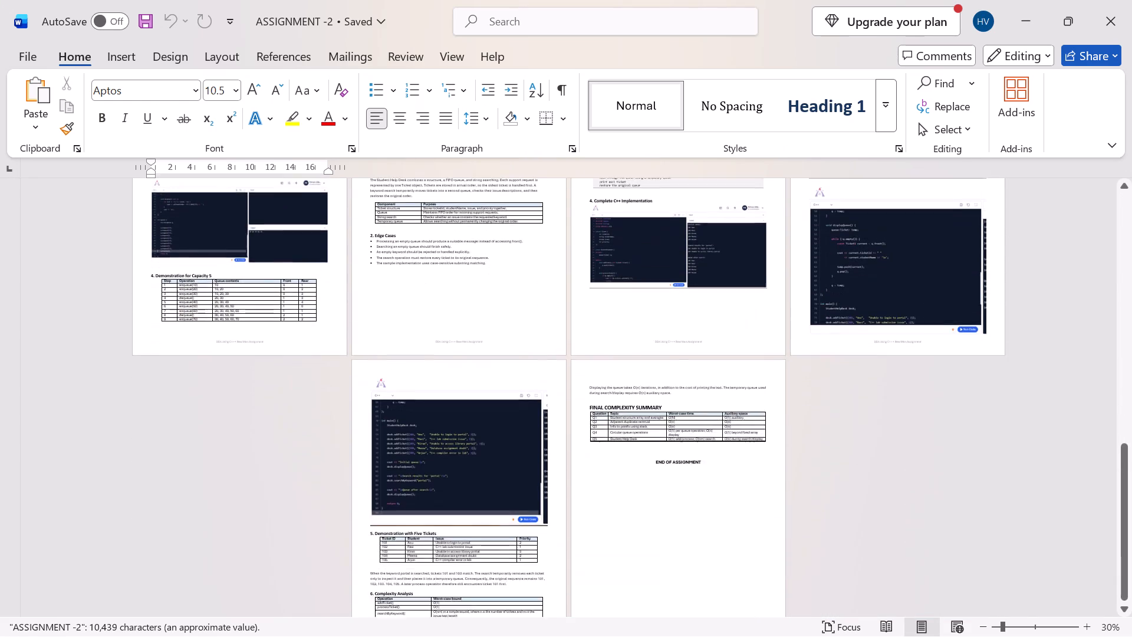
scroll(691, 183, down, 2)
click(1131, 0)
scroll(480, 373, up, 1)
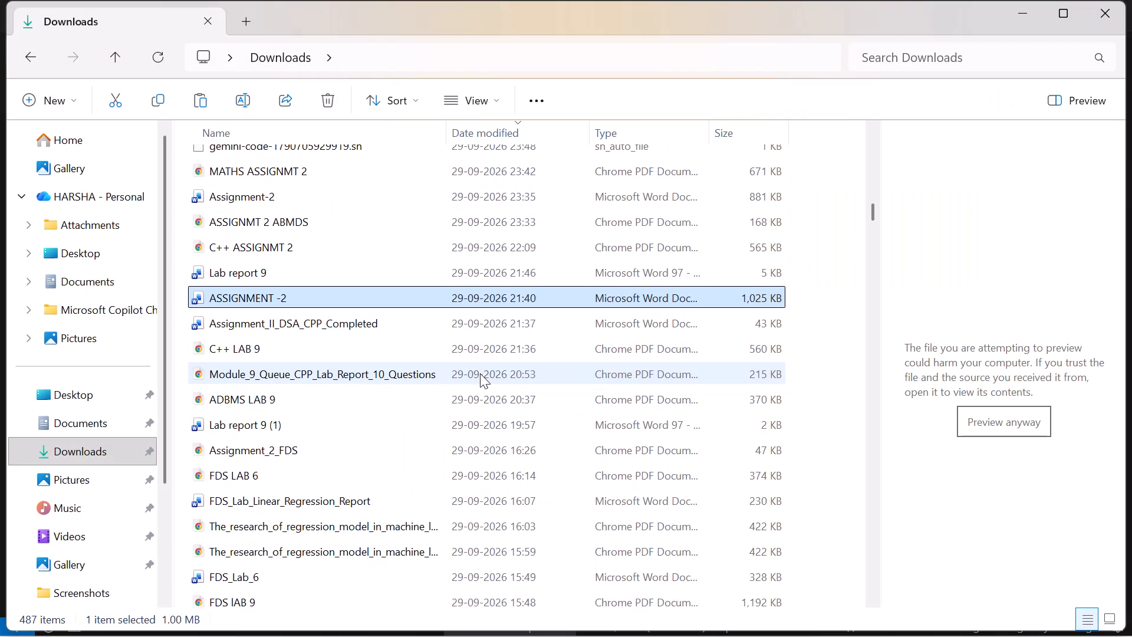
scroll(480, 373, up, 3)
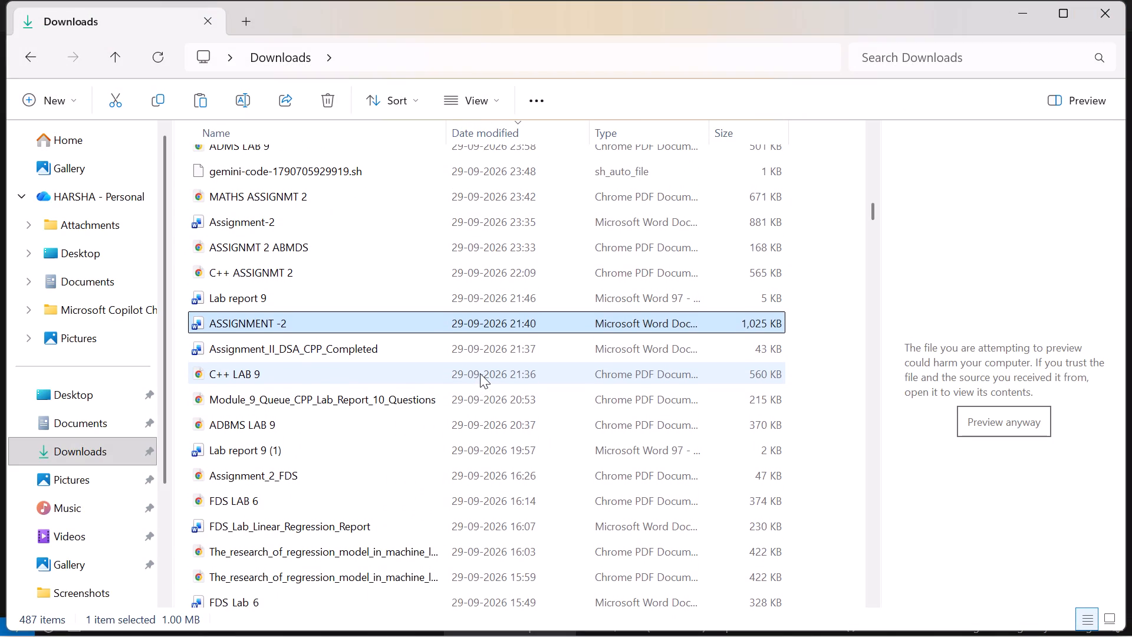
scroll(480, 373, up, 1)
click(373, 339)
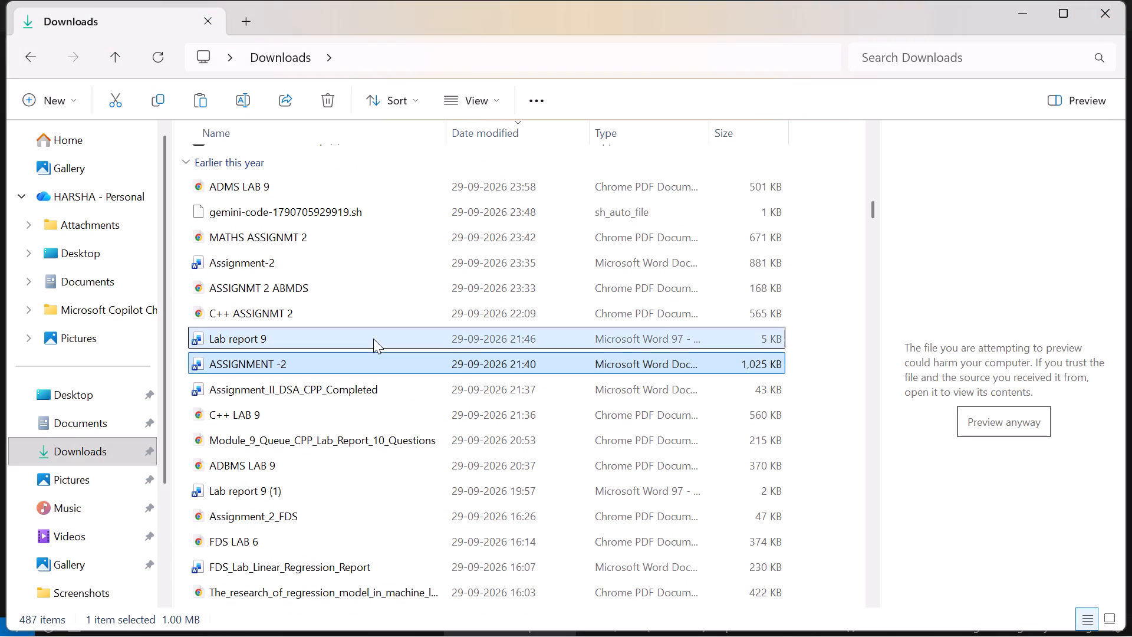
double_click(373, 339)
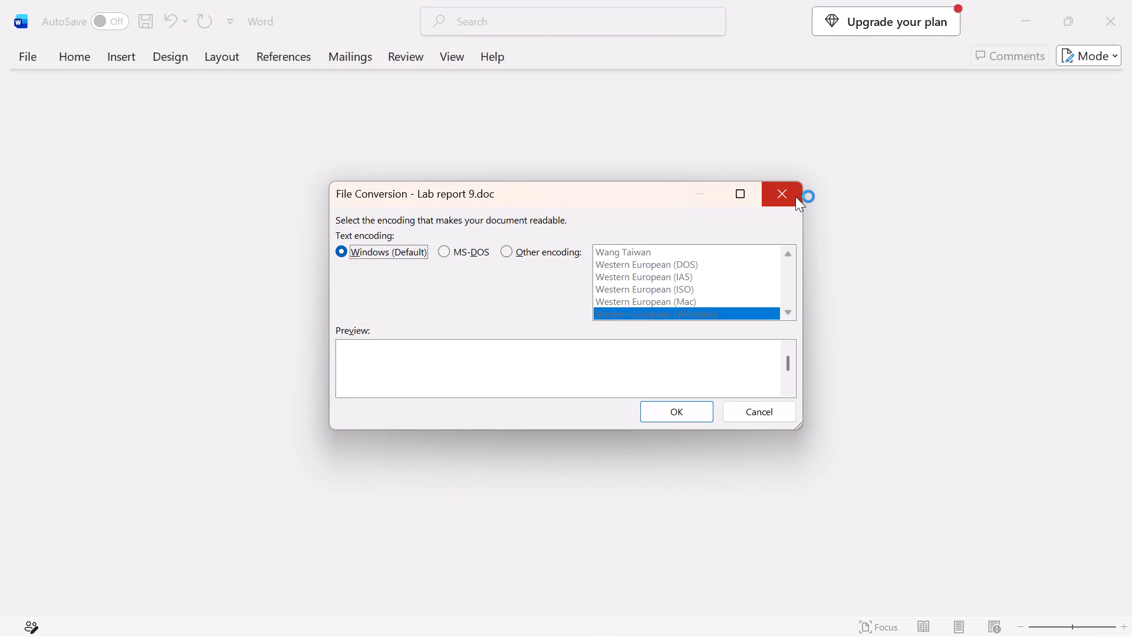
click(795, 196)
click(1131, 0)
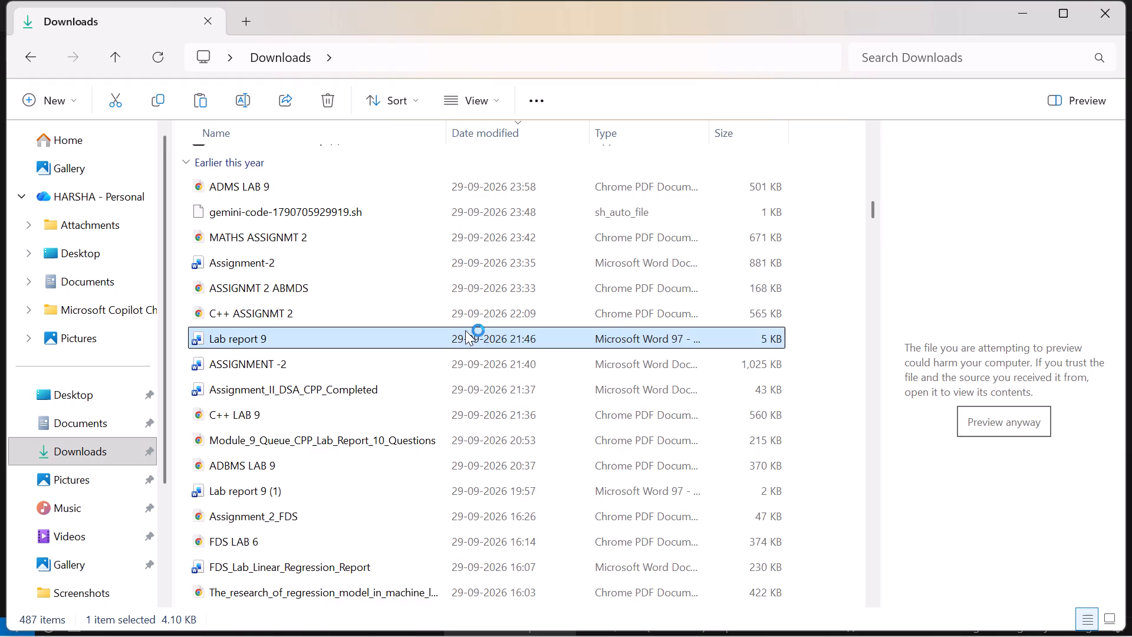
Find and open the OPEN_ENDED_ADBMS_clear Word document from 08-10-2026 in Downloads and check its cover page.
scroll(465, 330, up, 5)
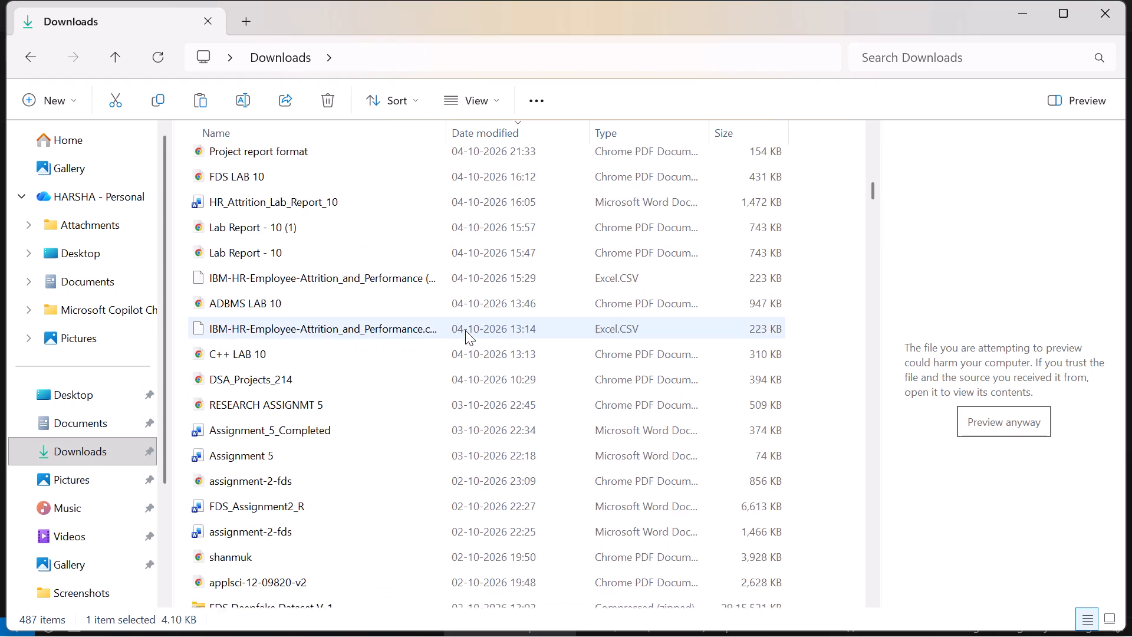
scroll(465, 330, up, 4)
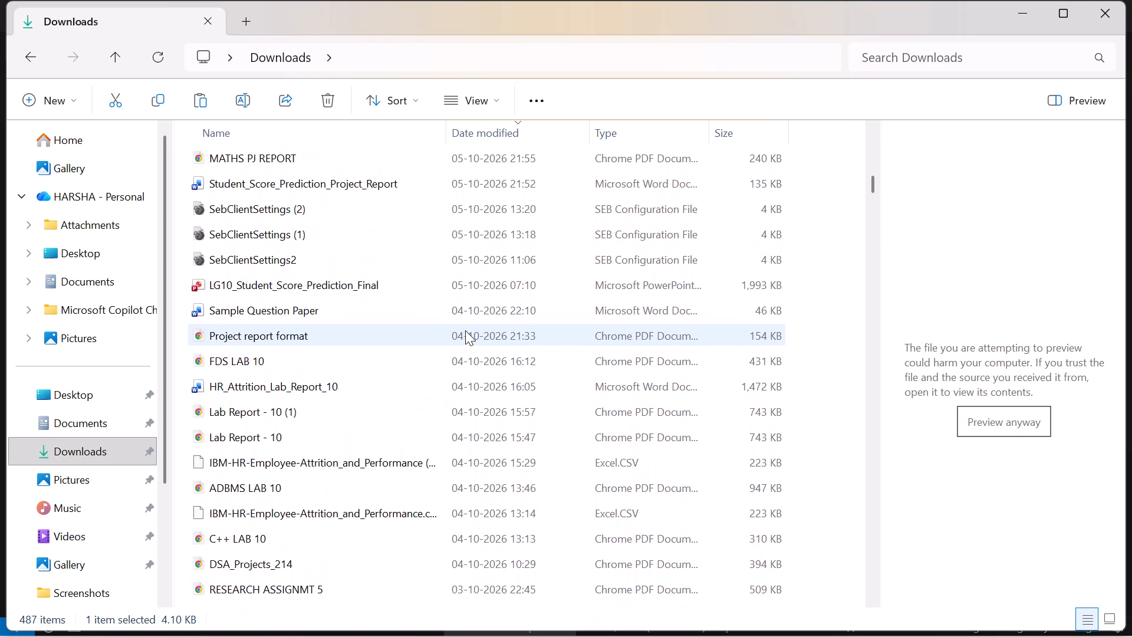
scroll(465, 330, up, 5)
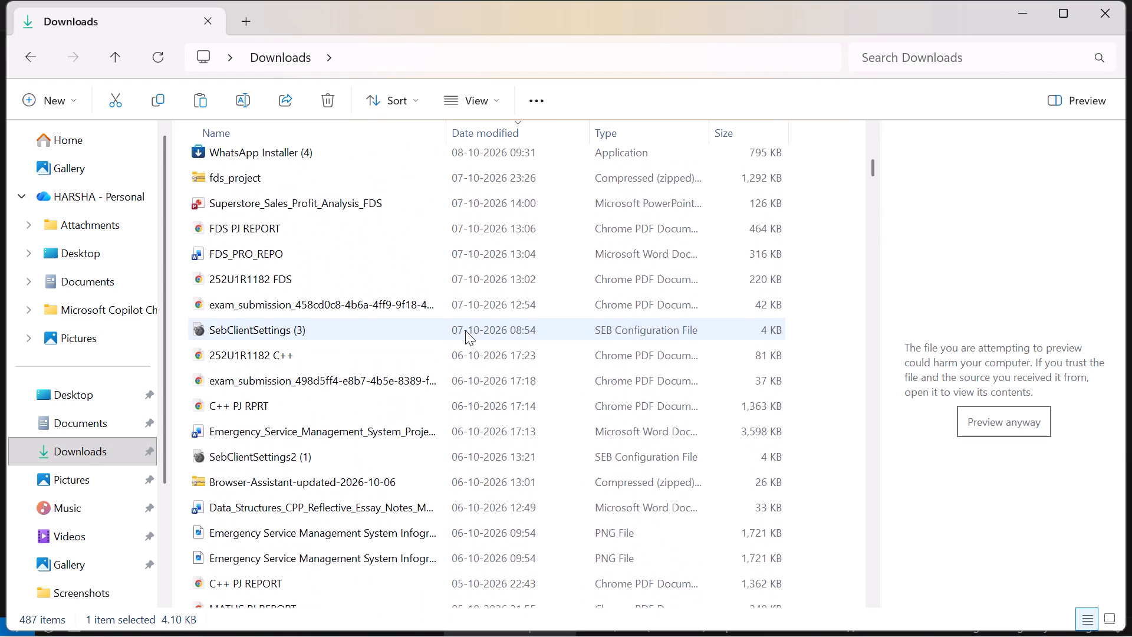
scroll(465, 330, up, 6)
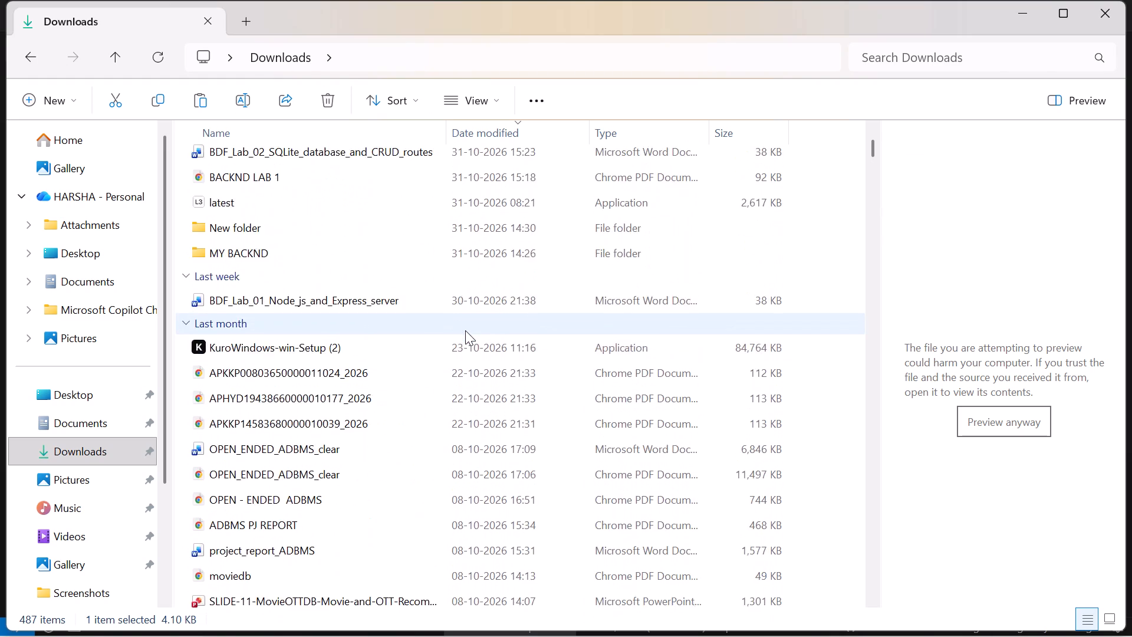
scroll(465, 330, up, 3)
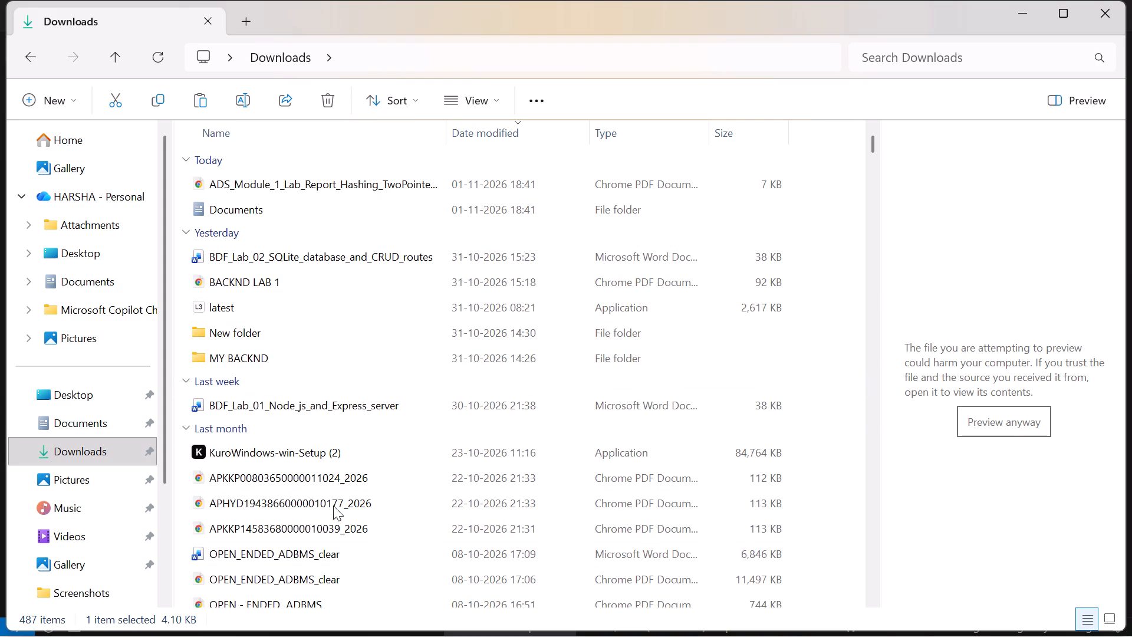
double_click(295, 550)
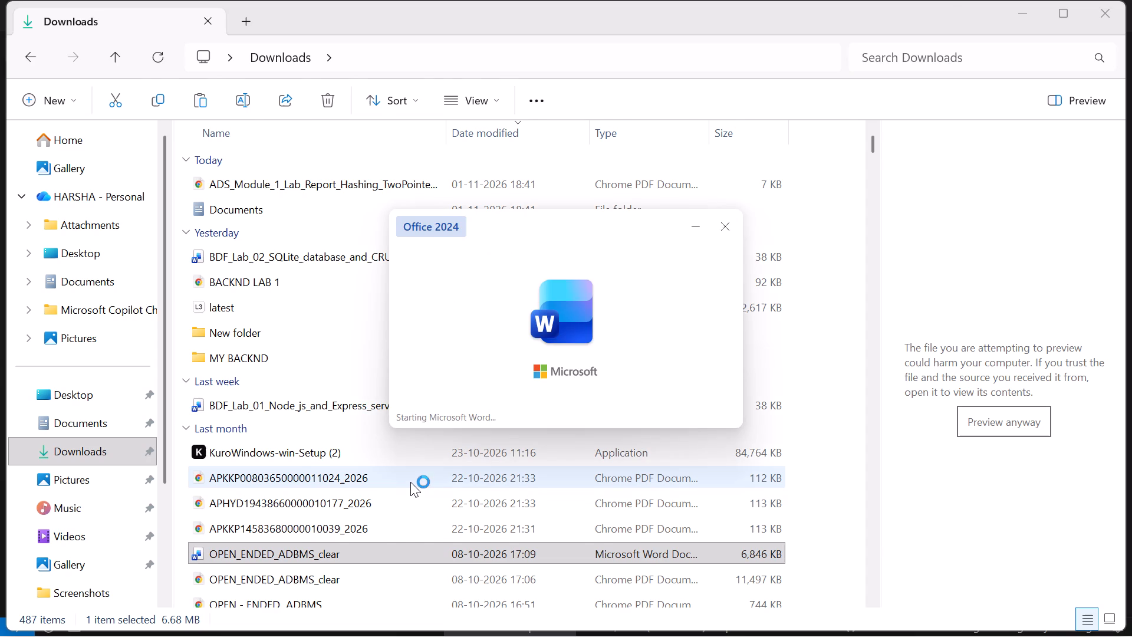
scroll(528, 521, down, 2)
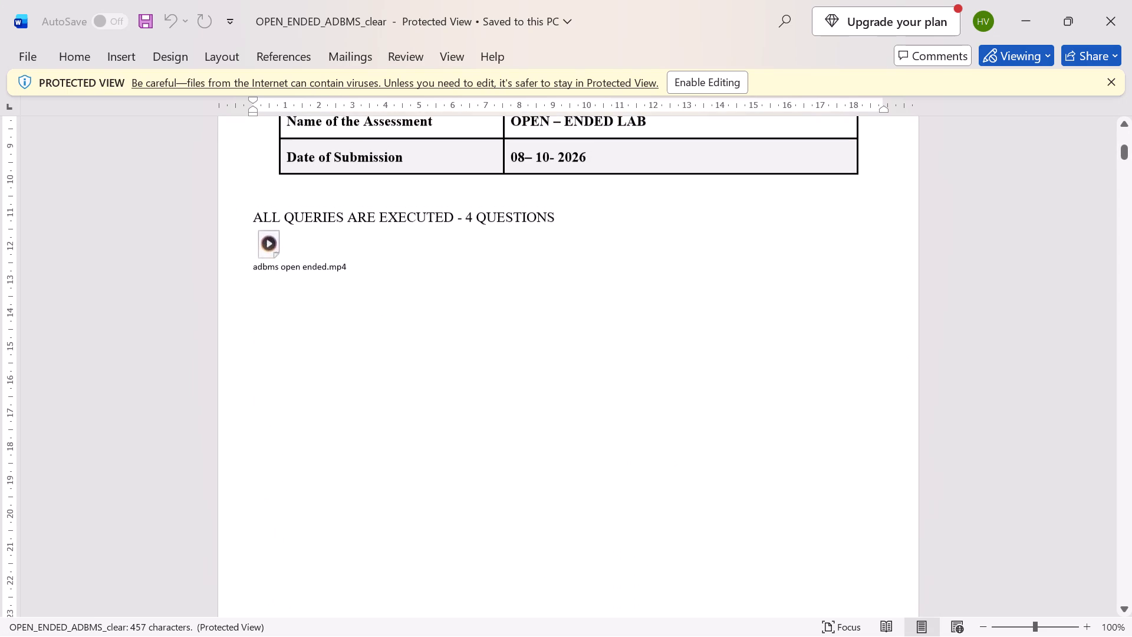
Try to delete the "ALL QUERIES ARE EXECUTED - 4 QUESTIONS" line with the embedded video, and enable editing of the protected document.
drag(411, 291, 254, 219)
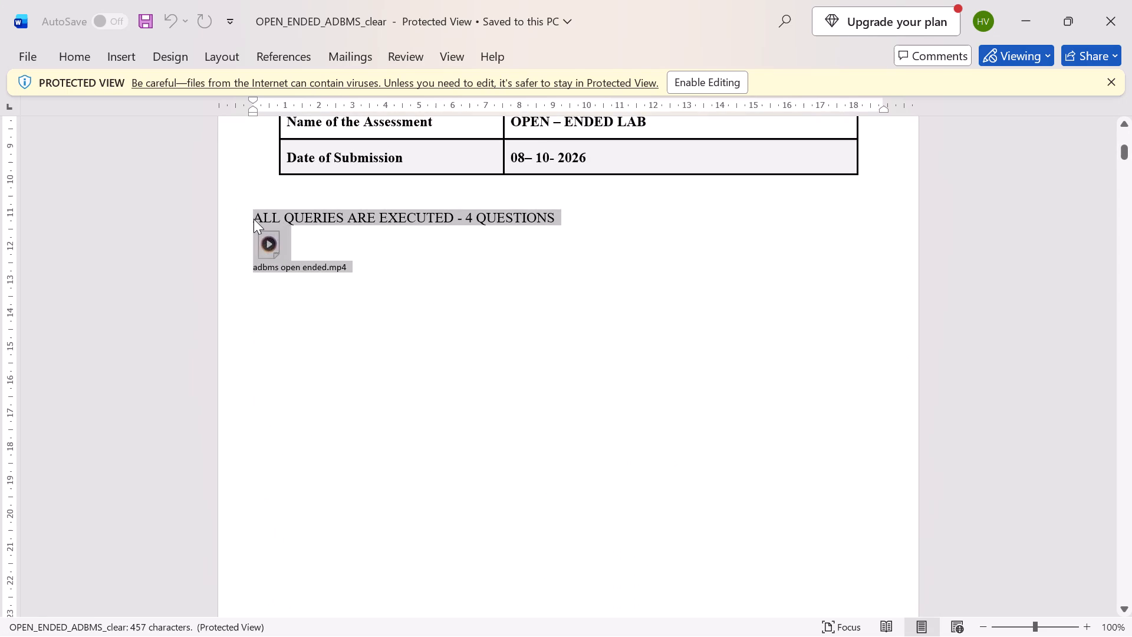
key(BackSpace)
drag(683, 69, 686, 80)
click(686, 80)
Go to the end of the document and delete content backwards from below the last terminal screenshot.
scroll(312, 369, down, 1)
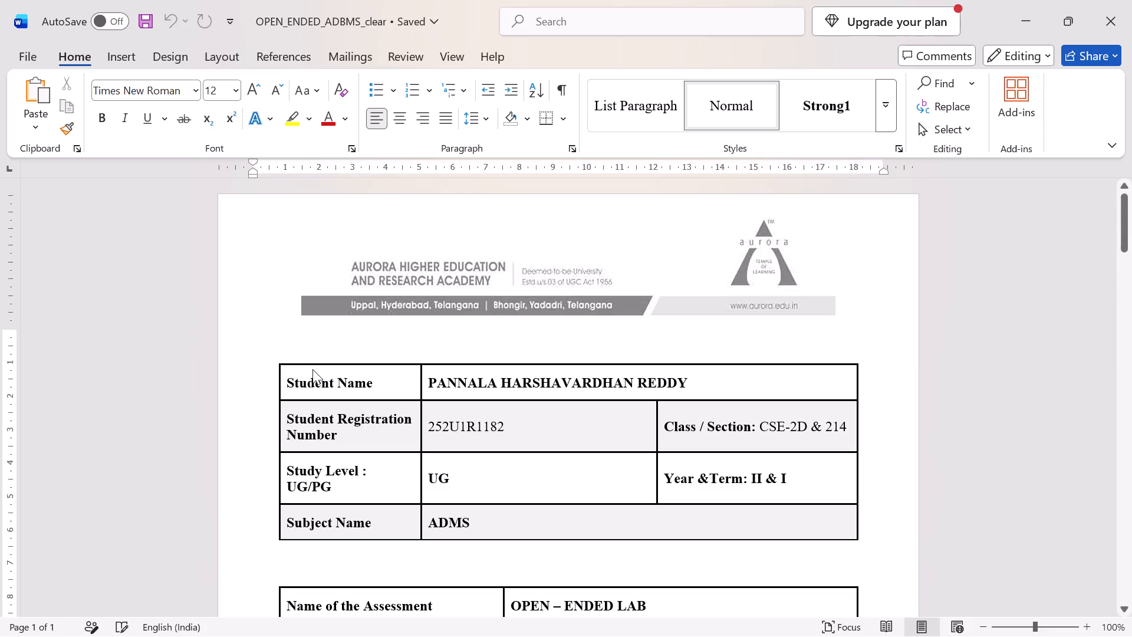
scroll(312, 369, down, 2)
double_click(256, 238)
scroll(256, 238, down, 20)
scroll(256, 238, down, 3)
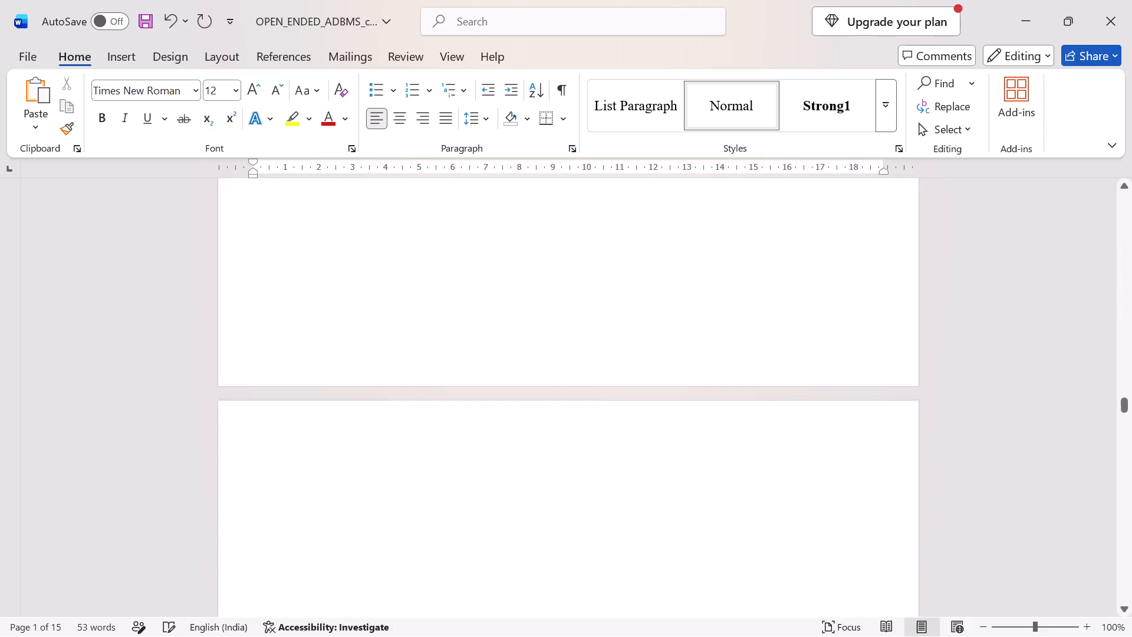
scroll(256, 238, down, 13)
click(357, 493)
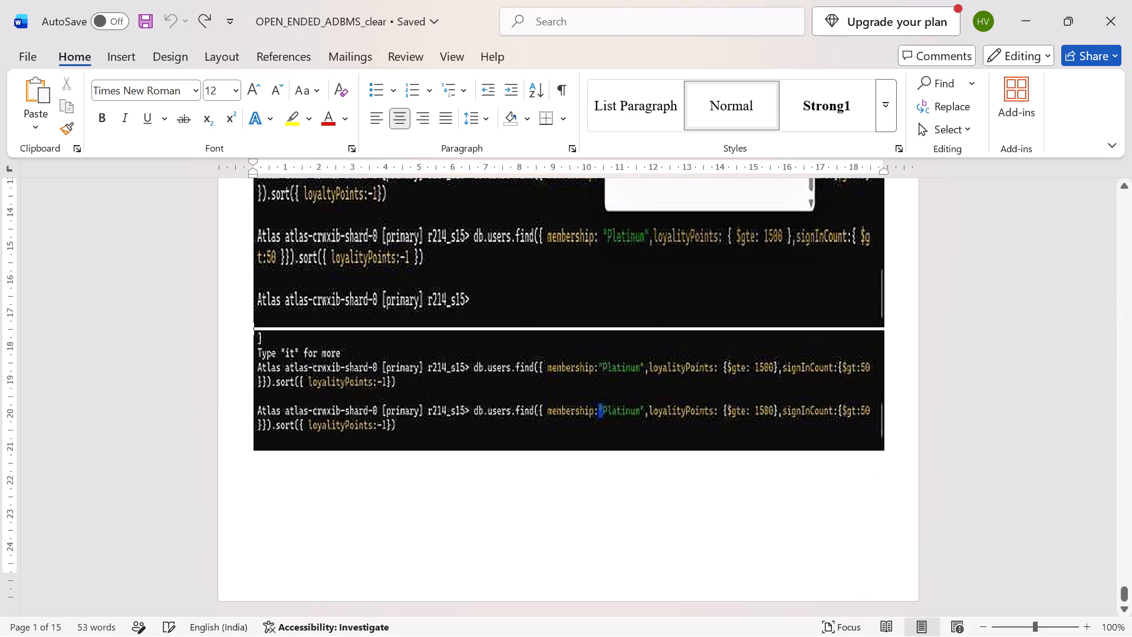
key(BackSpace)
key(BackSpace)
key(BackSpace)
key(BackSpace)
key(BackSpace)
key(BackSpace)
key(BackSpace)
key(BackSpace)
key(BackSpace)
key(BackSpace)
key(BackSpace)
key(BackSpace)
key(BackSpace)
key(BackSpace)
key(BackSpace)
key(BackSpace)
key(BackSpace)
key(BackSpace)
key(BackSpace)
key(BackSpace)
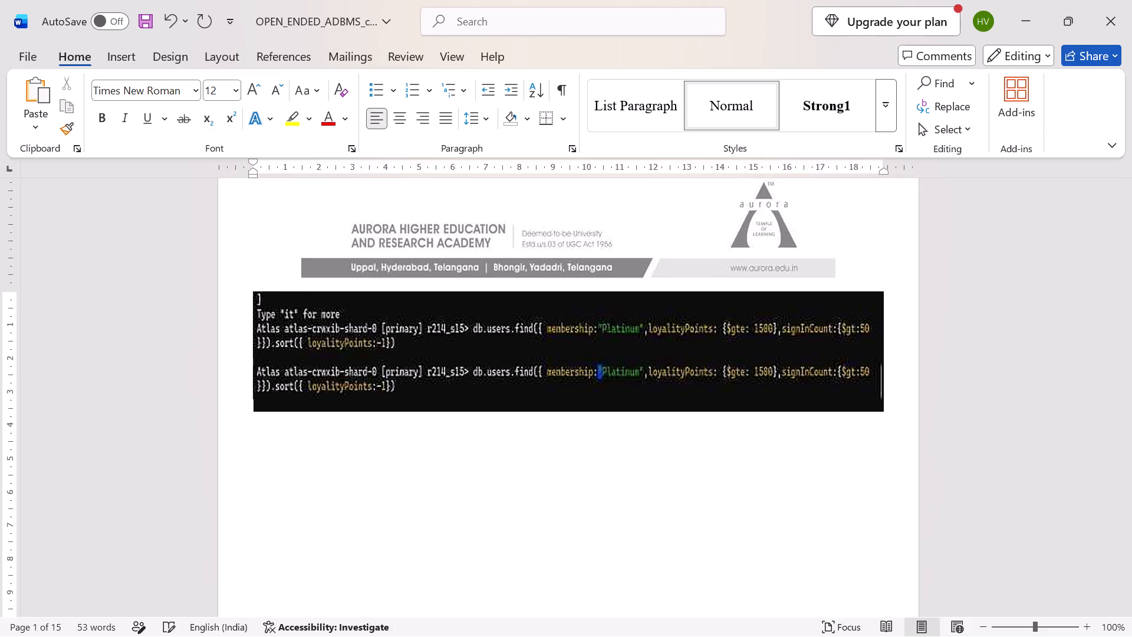
key(BackSpace)
key(BackSpace)
key(BackSpace)
key(BackSpace)
Select and delete the remaining Platinum membership query screenshot on page 15.
drag(458, 462, 308, 432)
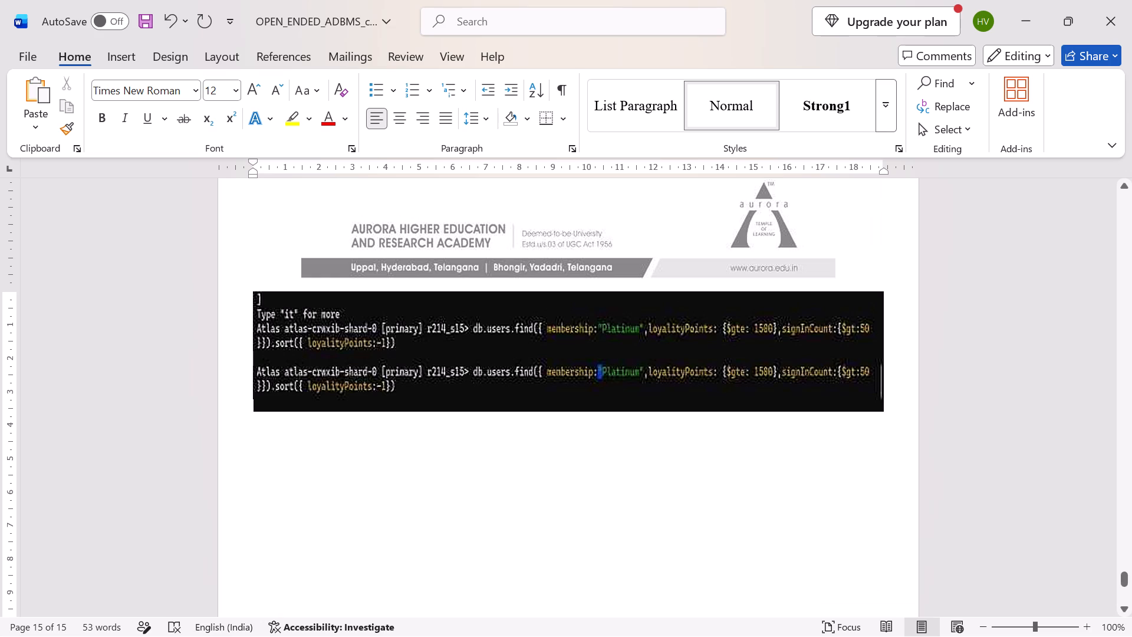
triple_click(308, 432)
click(308, 432)
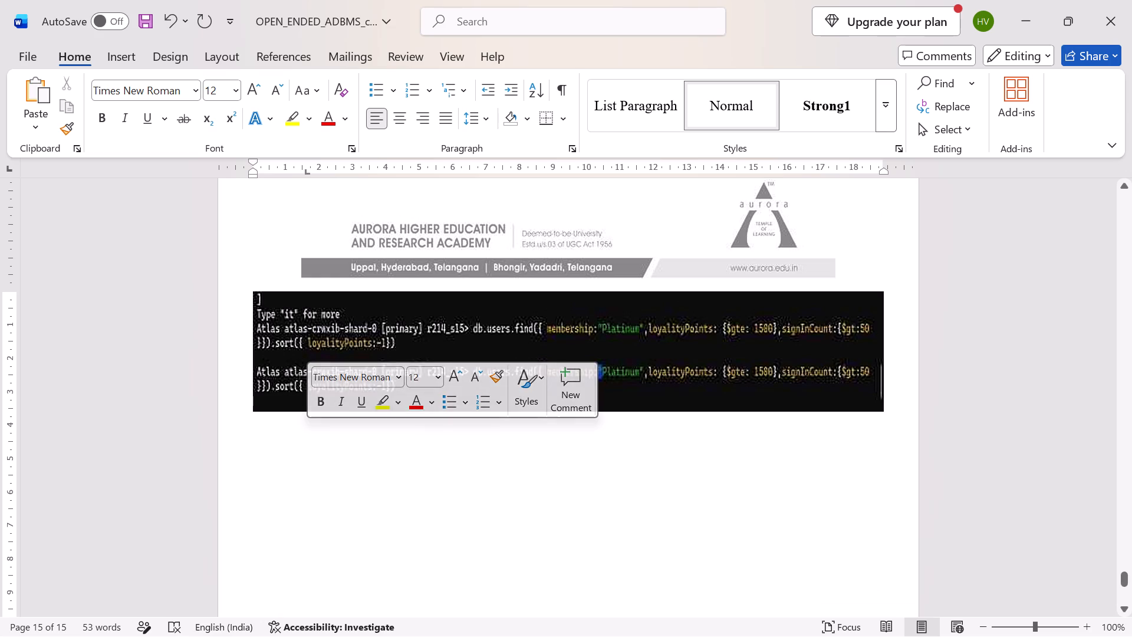
drag(321, 442, 307, 481)
triple_click(307, 481)
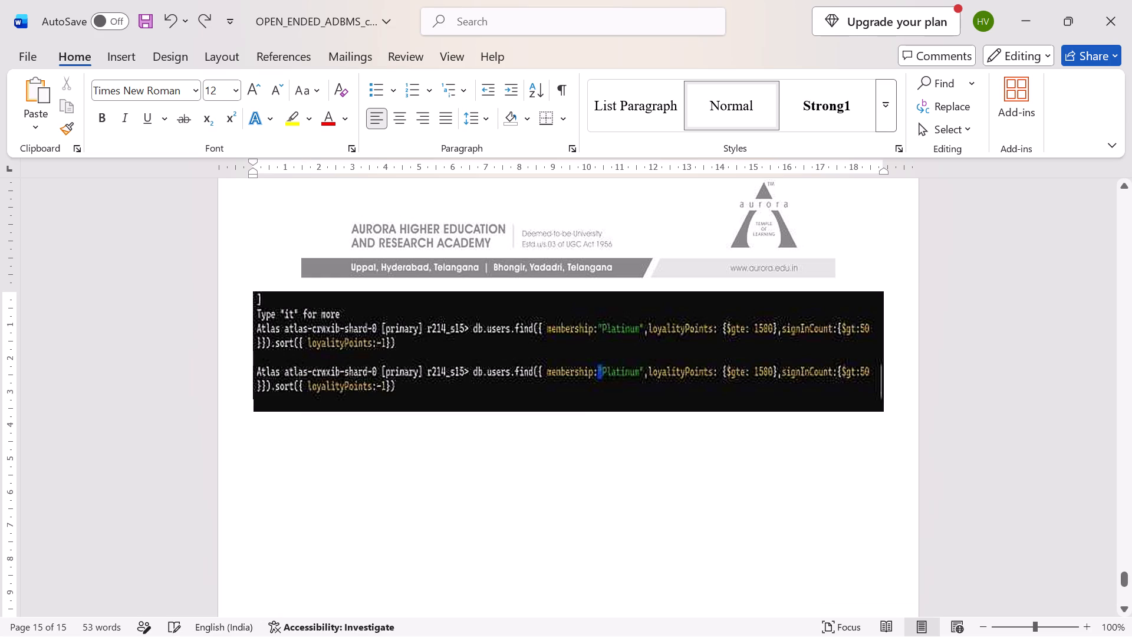
click(307, 481)
key(BackSpace)
key(BackSpace)
key(BackSpace)
key(BackSpace)
key(BackSpace)
key(BackSpace)
key(BackSpace)
key(BackSpace)
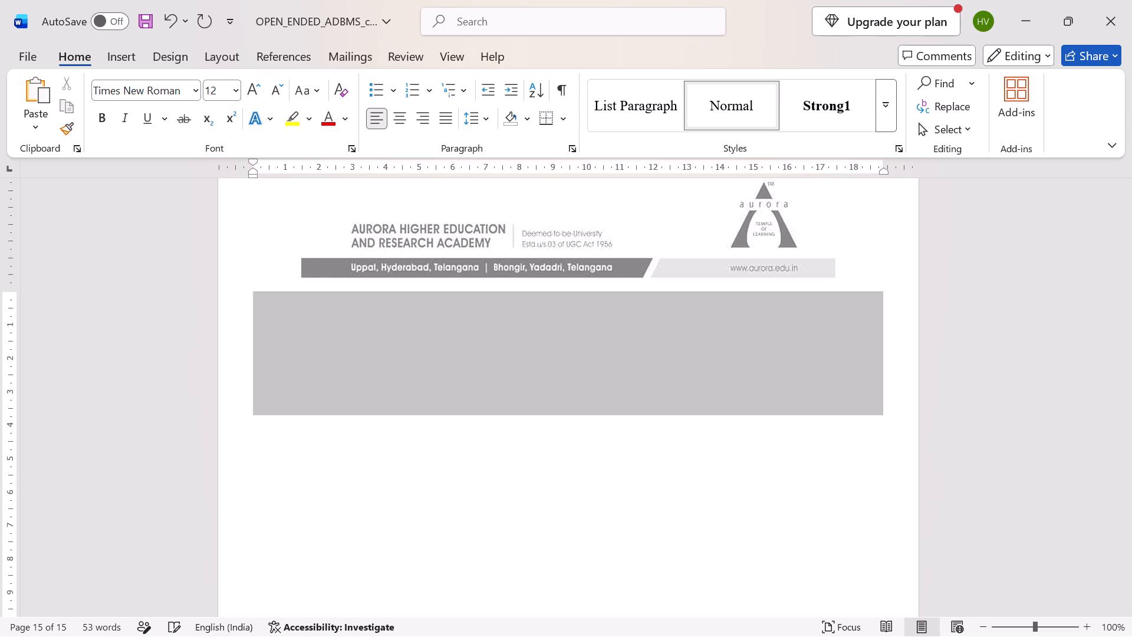
key(BackSpace)
key(BackSpace)
key(BackSpace)
key(BackSpace)
key(BackSpace)
key(BackSpace)
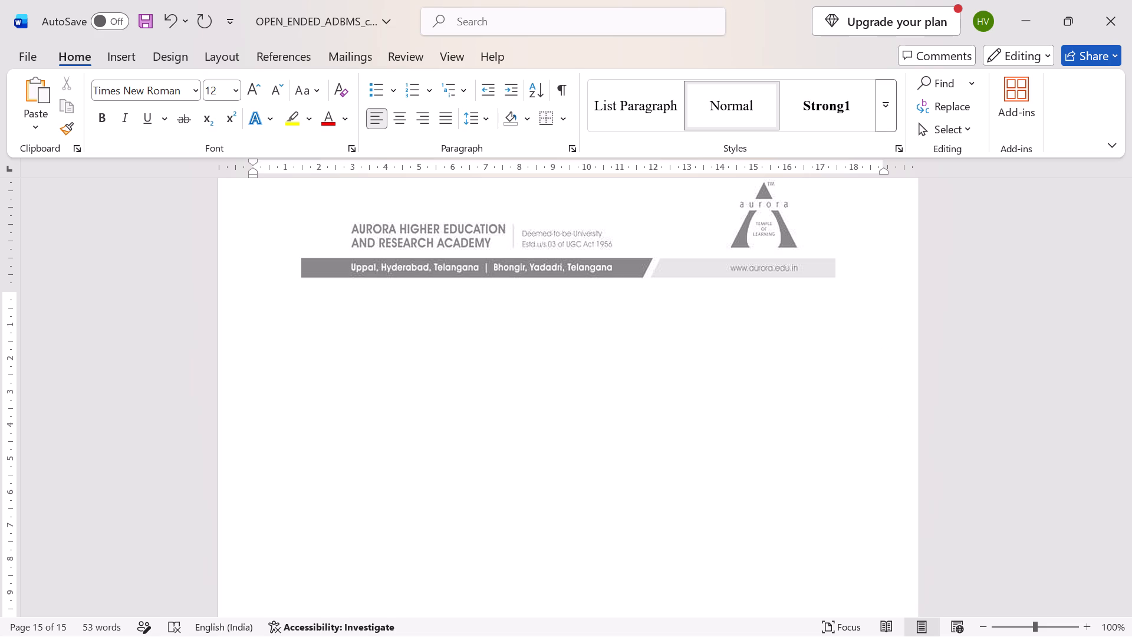
Delete the terminal output screenshots on the pages just before the last one.
scroll(307, 481, up, 4)
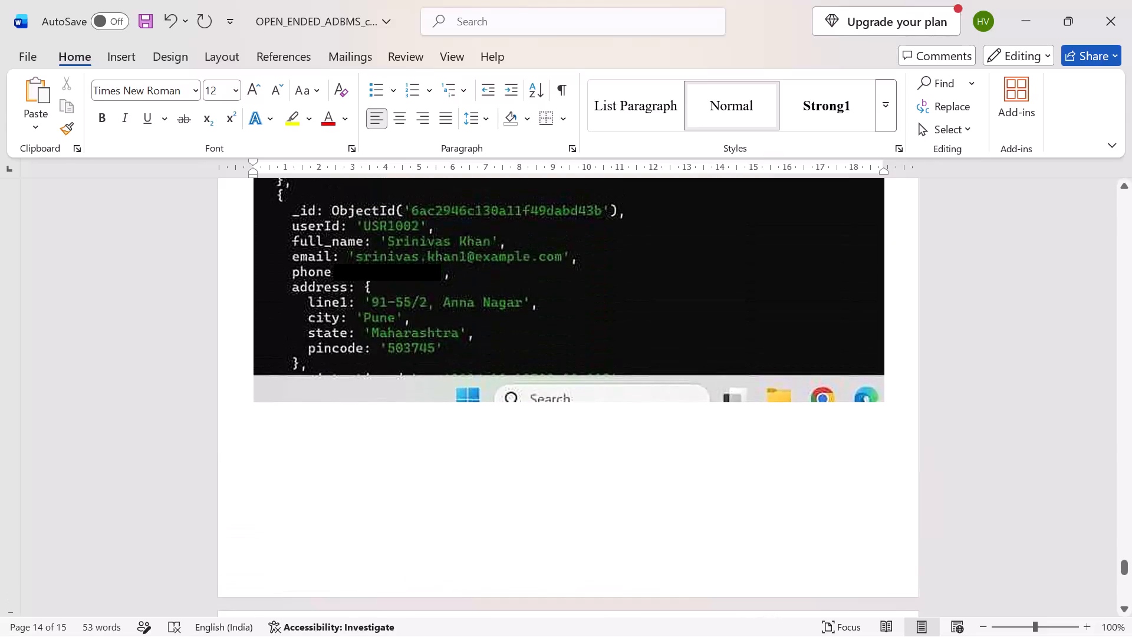
click(550, 394)
key(BackSpace)
scroll(550, 394, up, 3)
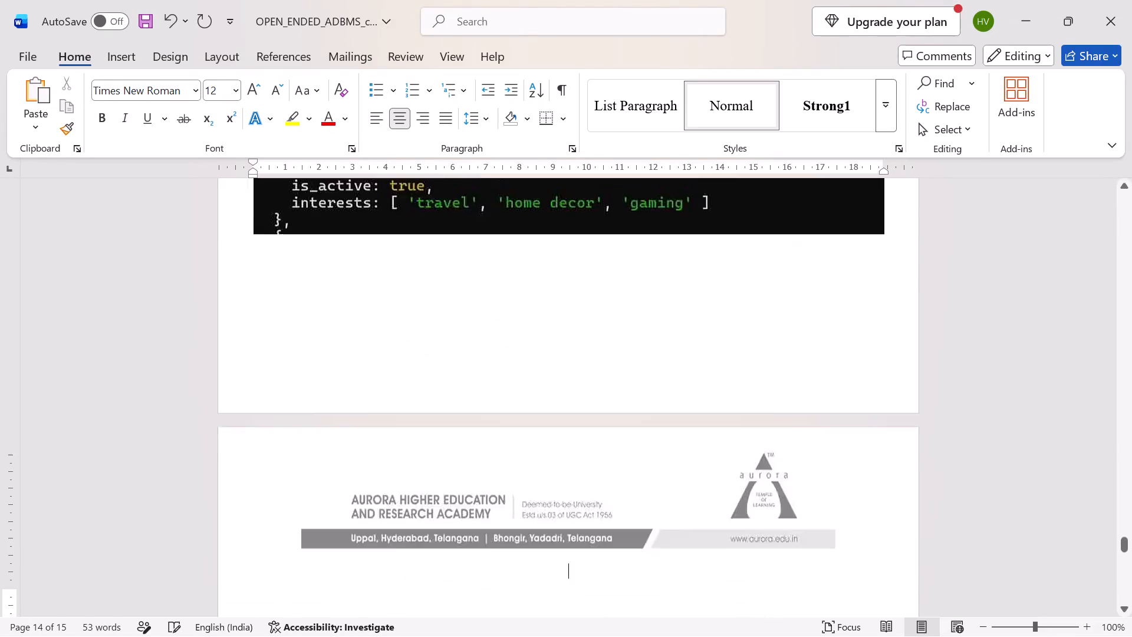
scroll(550, 394, up, 1)
click(550, 394)
key(BackSpace)
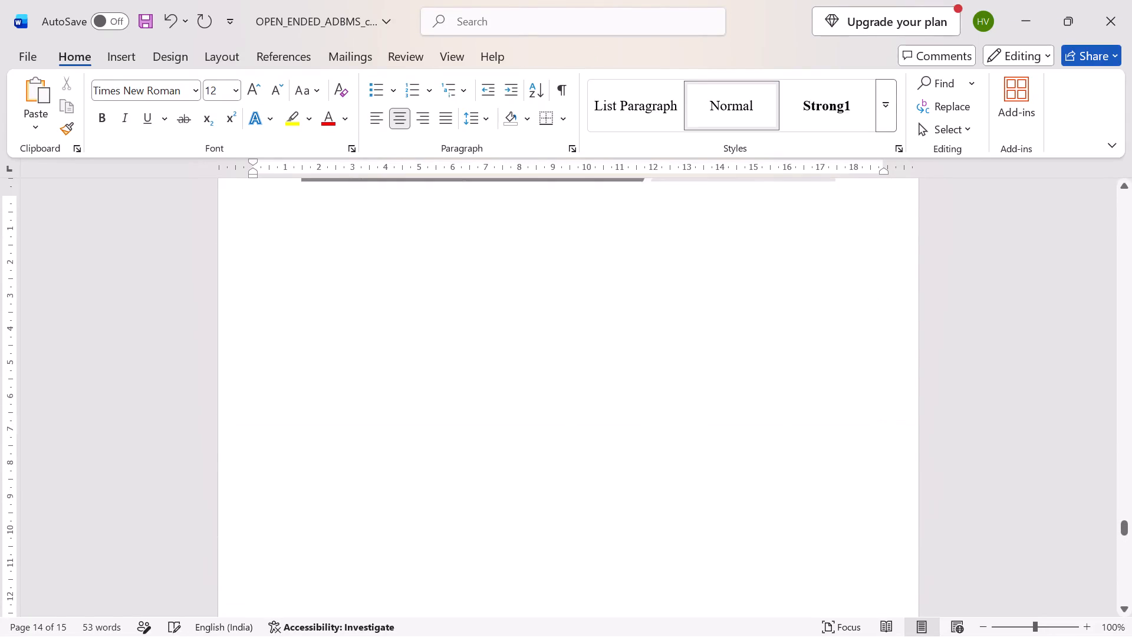
Try to remove the blank pages at the end of the document, and return to the cover page.
scroll(549, 390, down, 7)
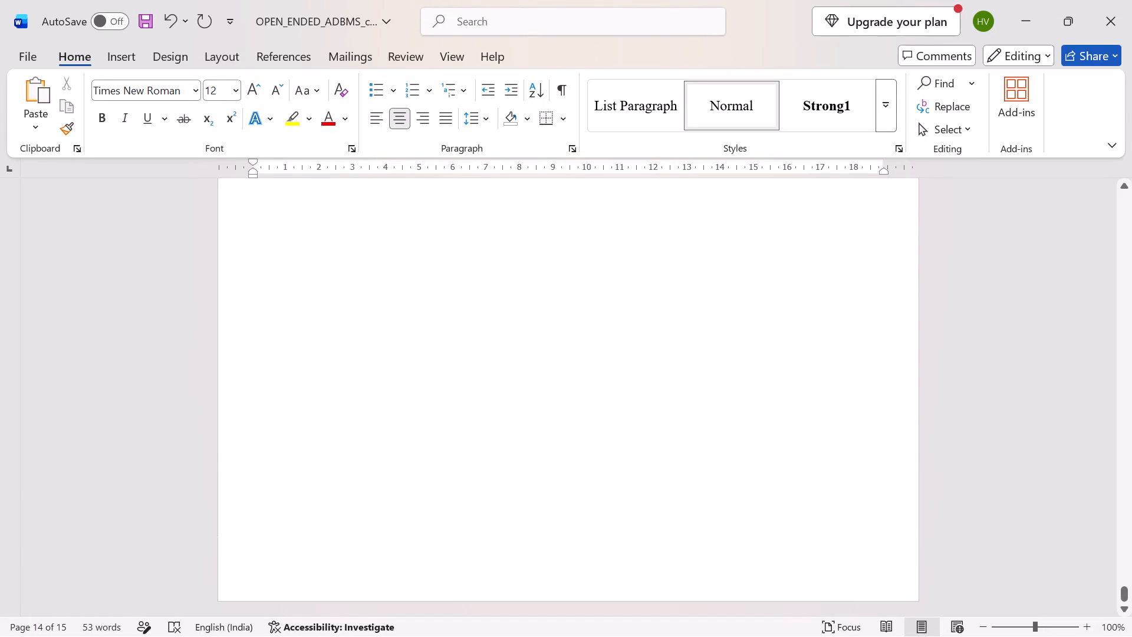
click(473, 395)
key(BackSpace)
key(BackSpace)
key(BackSpace)
key(BackSpace)
key(BackSpace)
key(BackSpace)
key(BackSpace)
key(BackSpace)
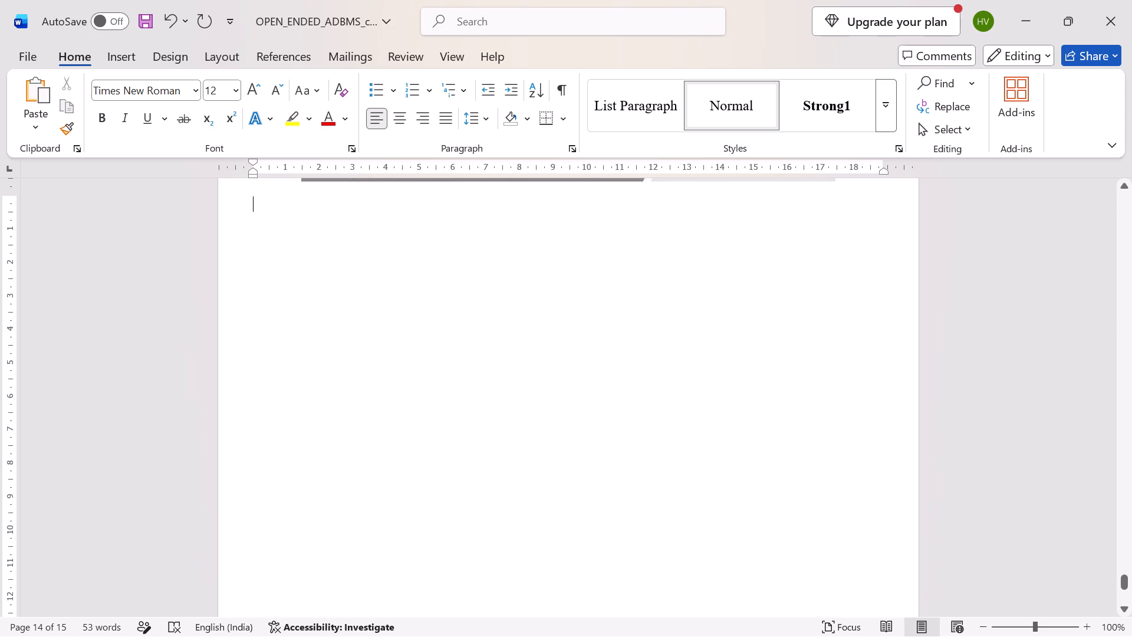
scroll(473, 395, left, 1)
right_click(473, 395)
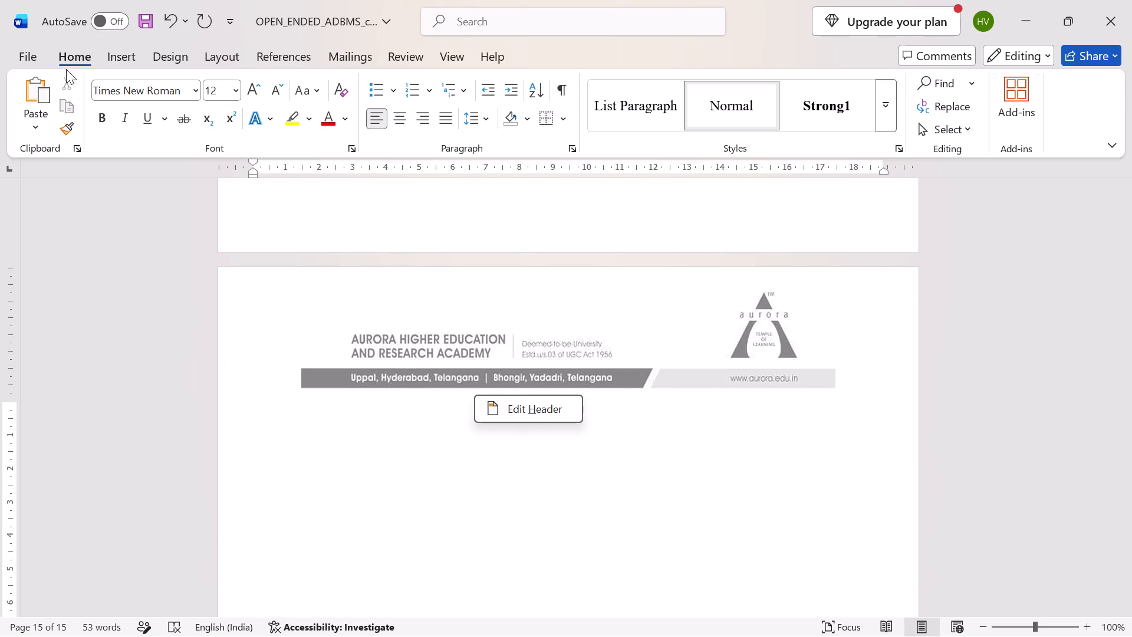
scroll(287, 366, up, 16)
scroll(287, 366, up, 5)
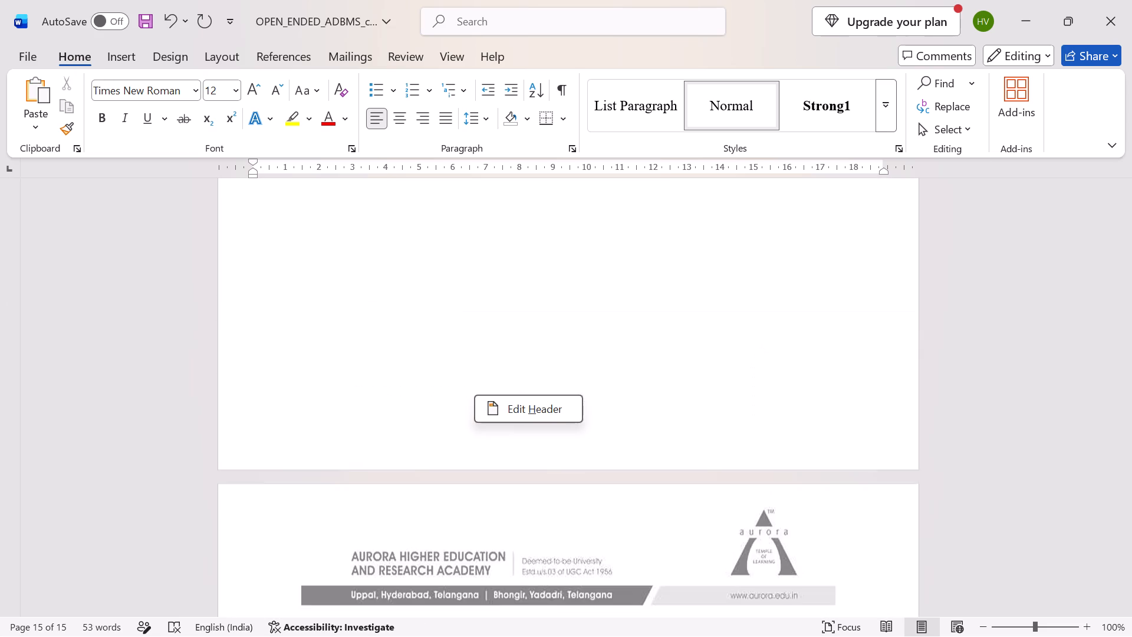
scroll(287, 366, up, 6)
right_click(446, 396)
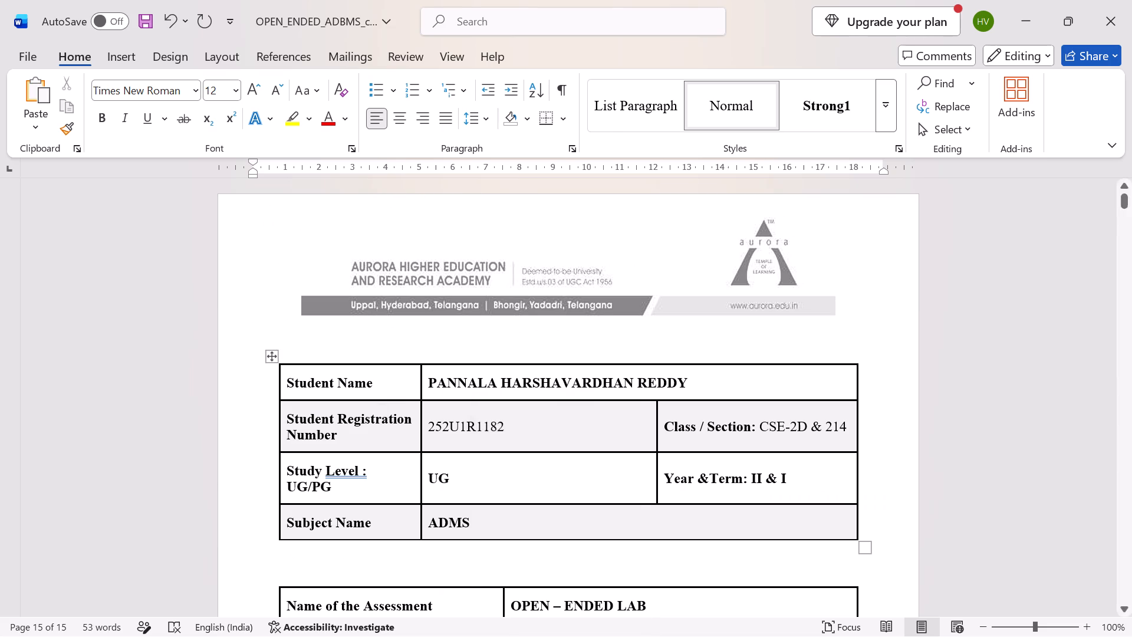
click(356, 290)
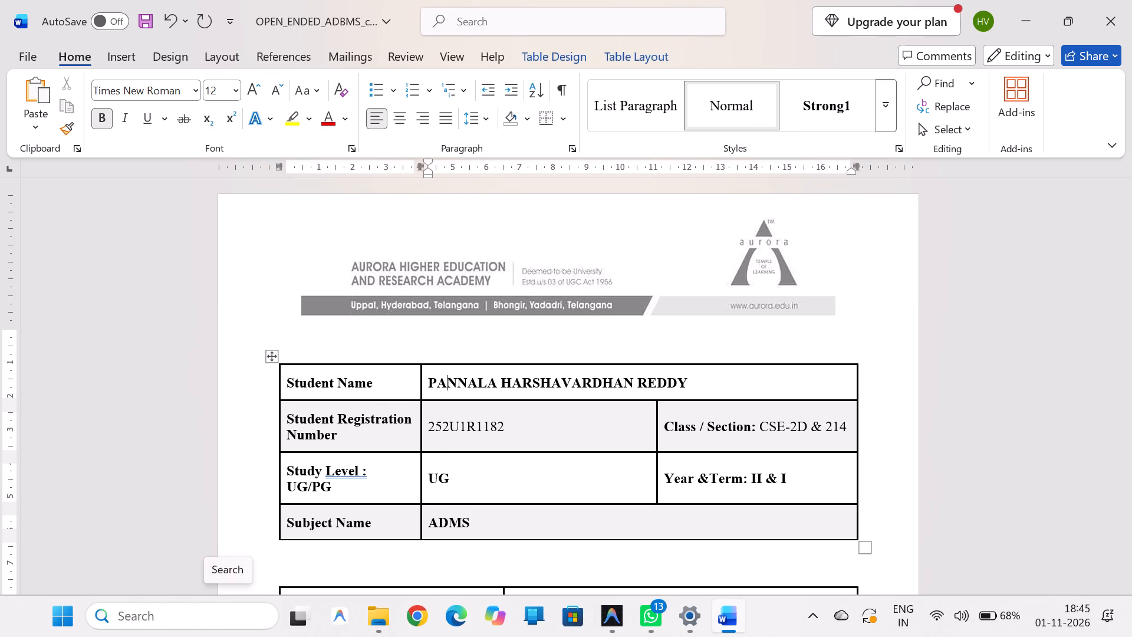
Launch Word again and create a new blank document.
click(228, 629)
text(WO)
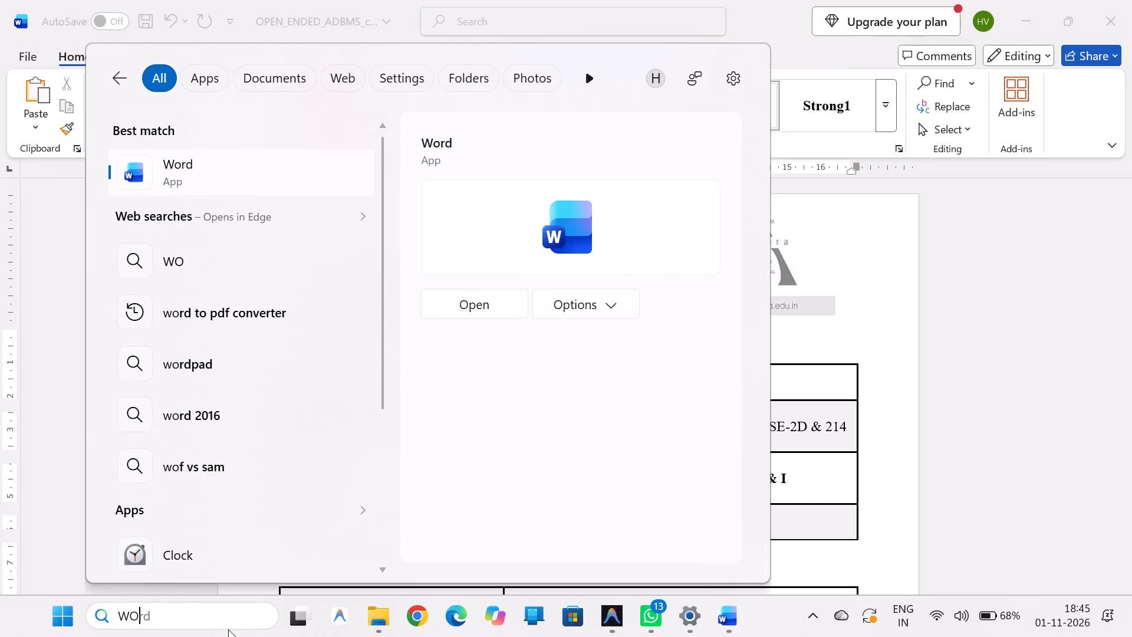
key(Return)
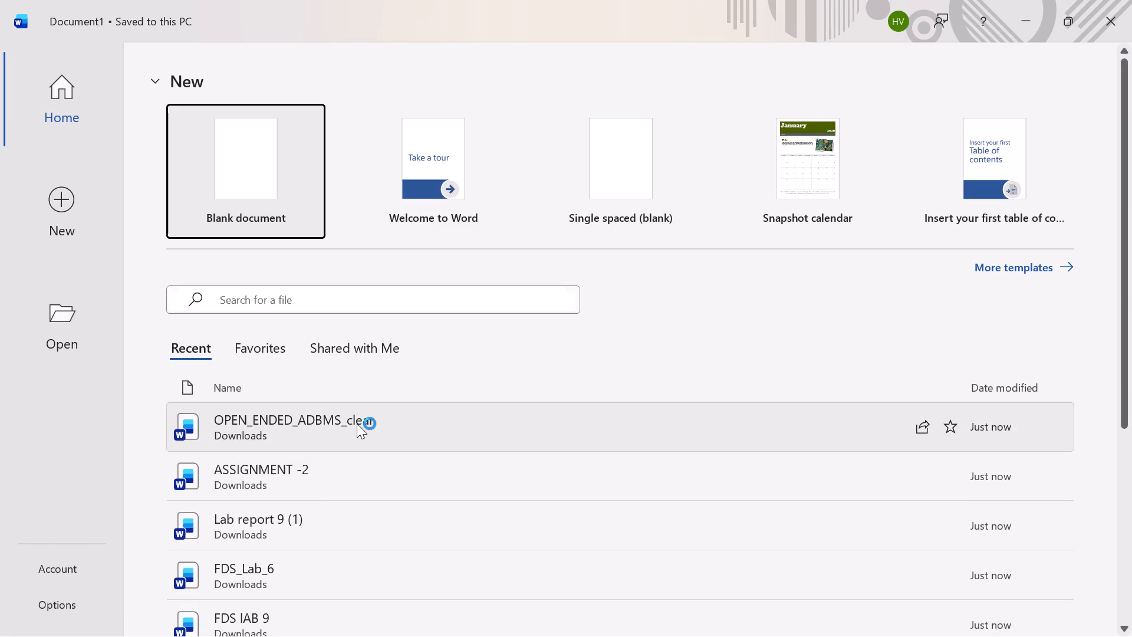
click(259, 189)
Copy the Aurora banner from the OPEN_ENDED_ADBMS_clear header into the new document, add two line breaks below it, and close the source's header editing.
key(alt+Tab)
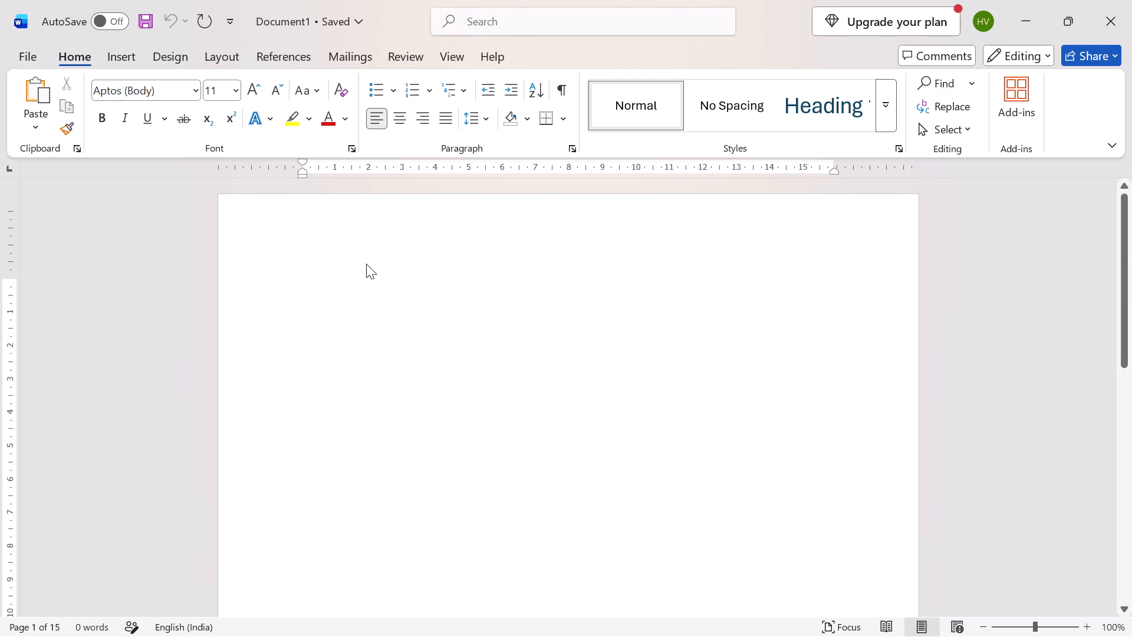
click(559, 274)
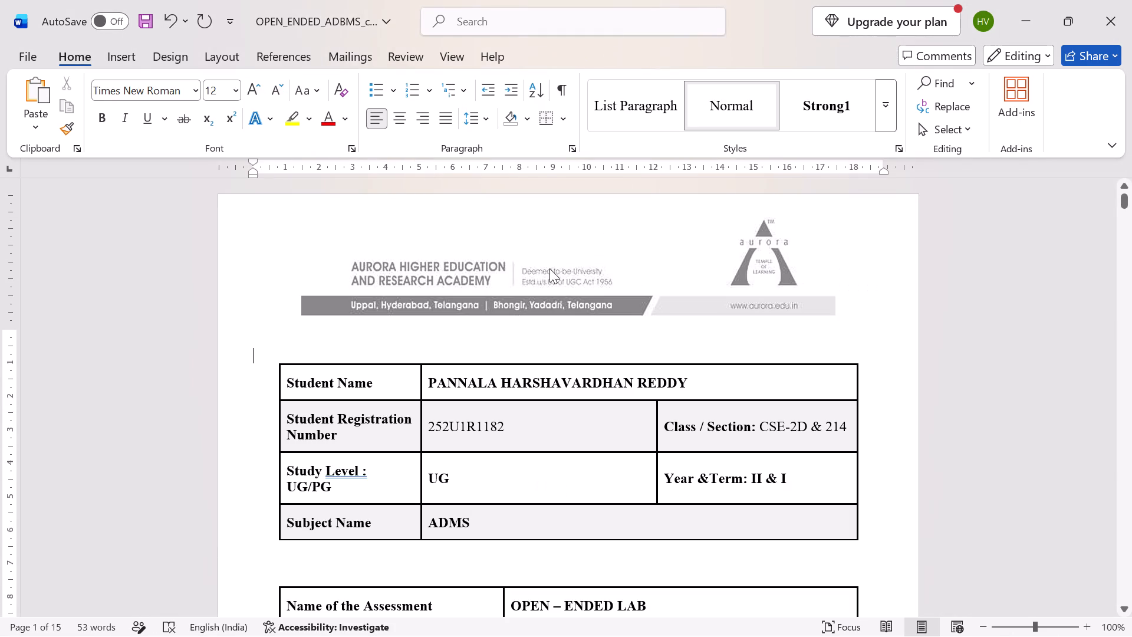
click(121, 54)
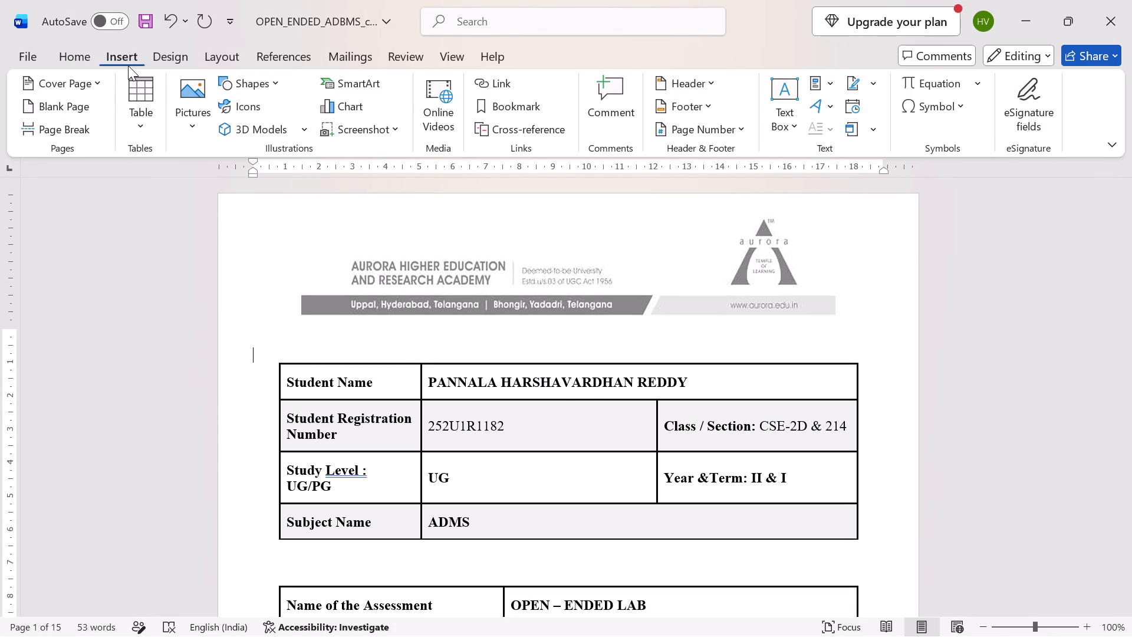
click(72, 56)
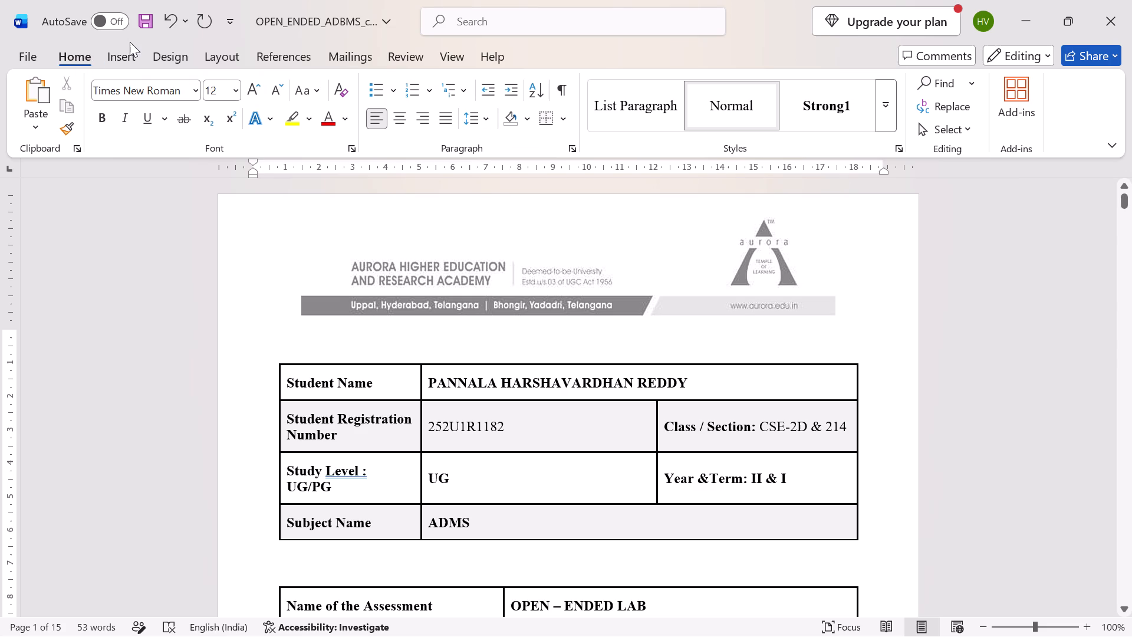
click(124, 47)
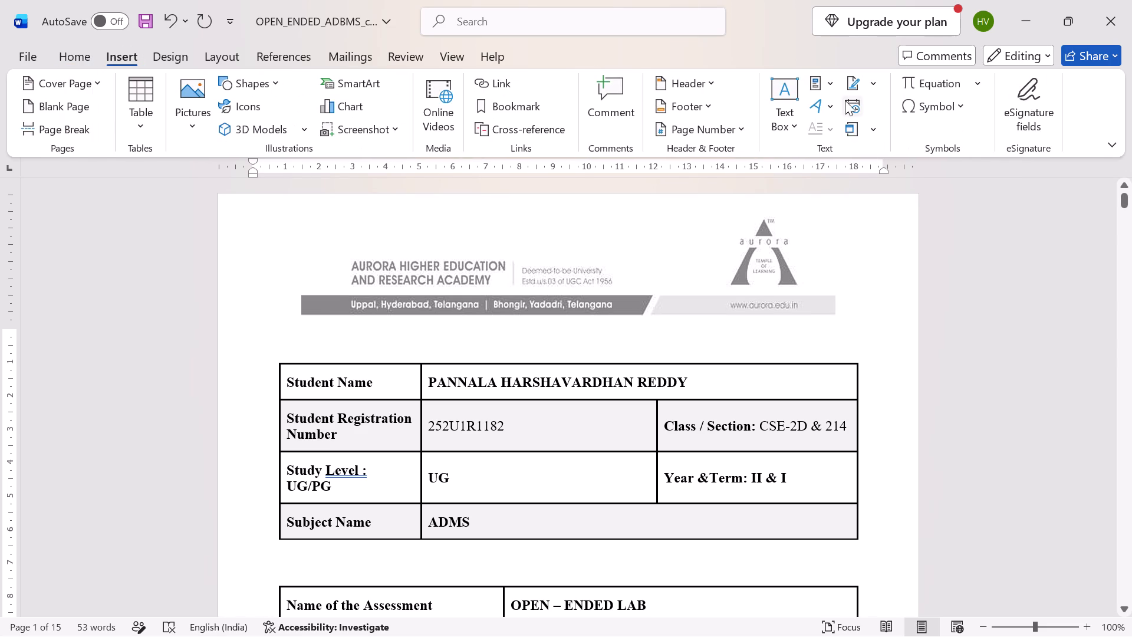
click(700, 90)
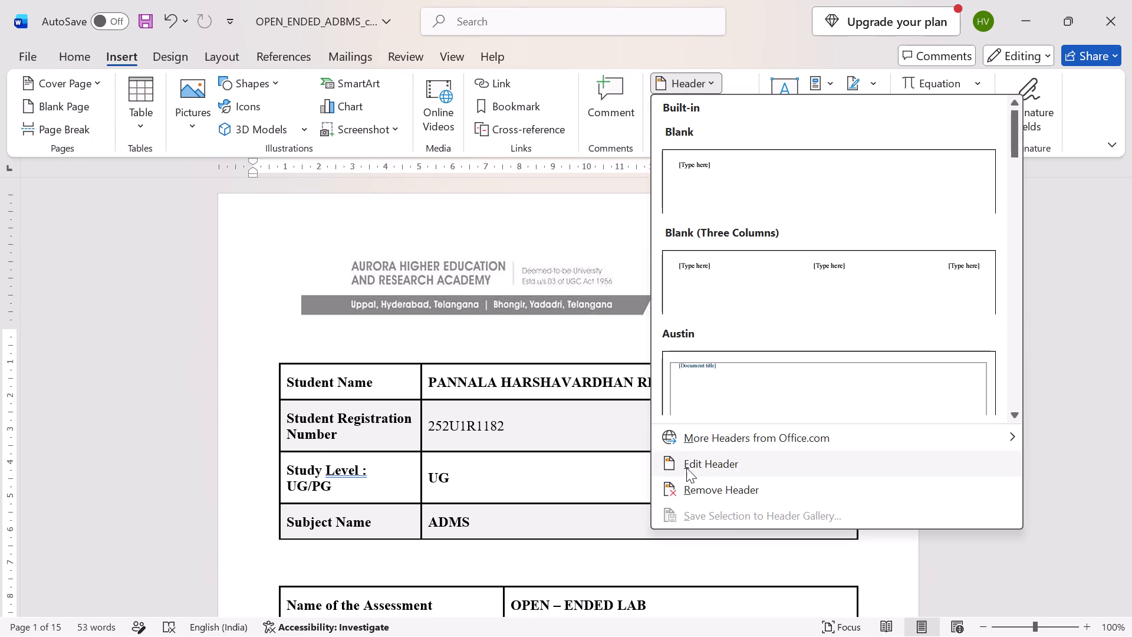
click(686, 467)
click(602, 268)
right_click(602, 268)
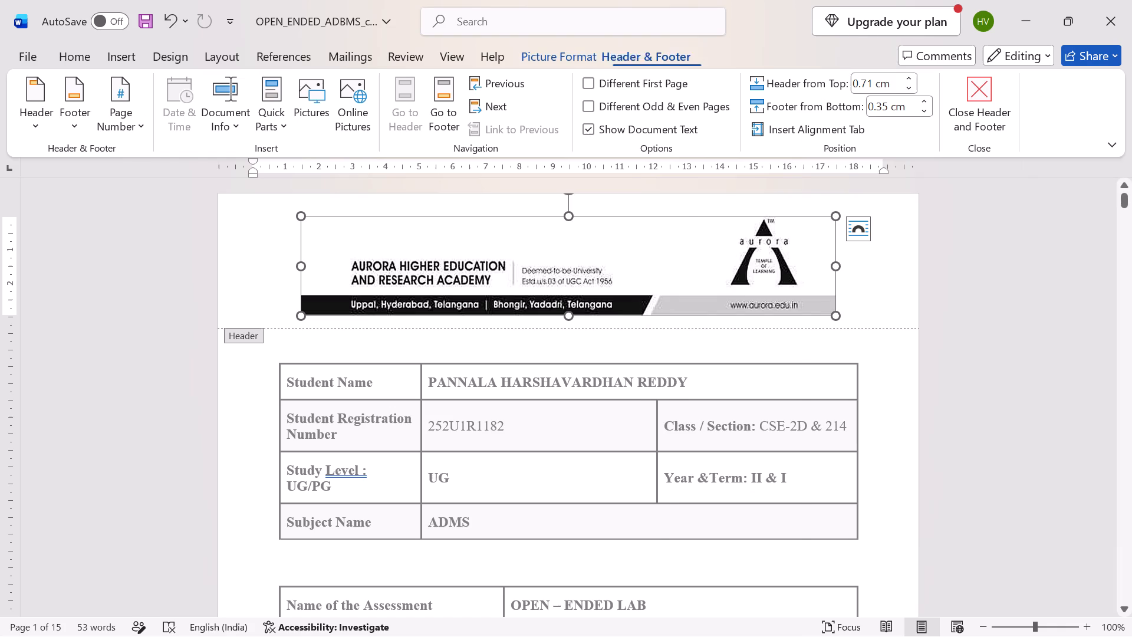
click(684, 193)
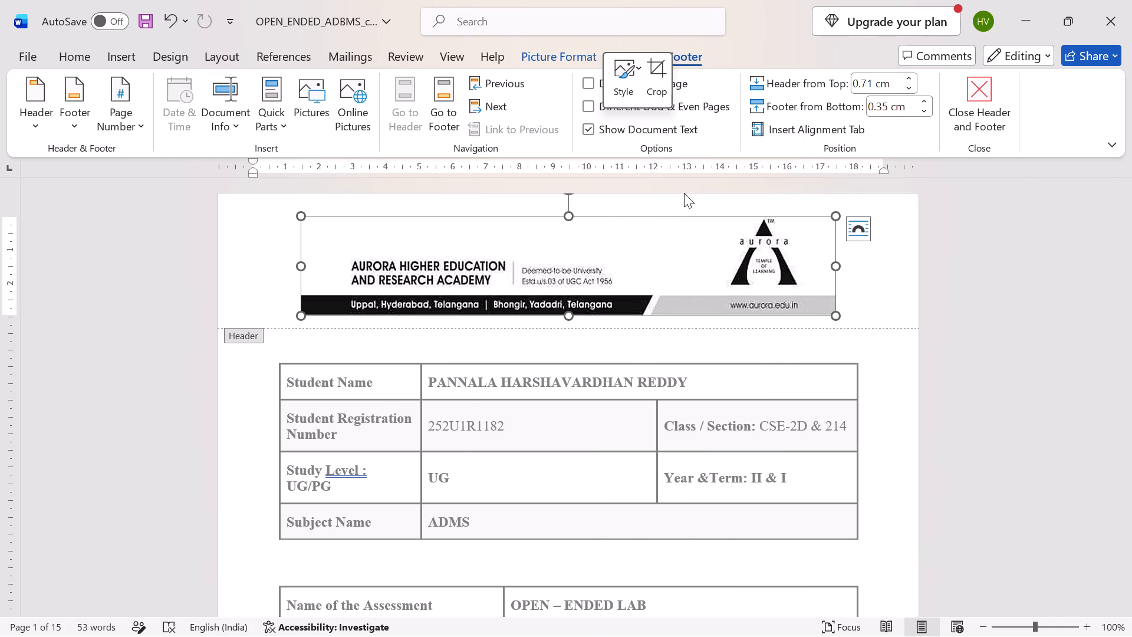
key(alt+Tab)
key(ctrl+v)
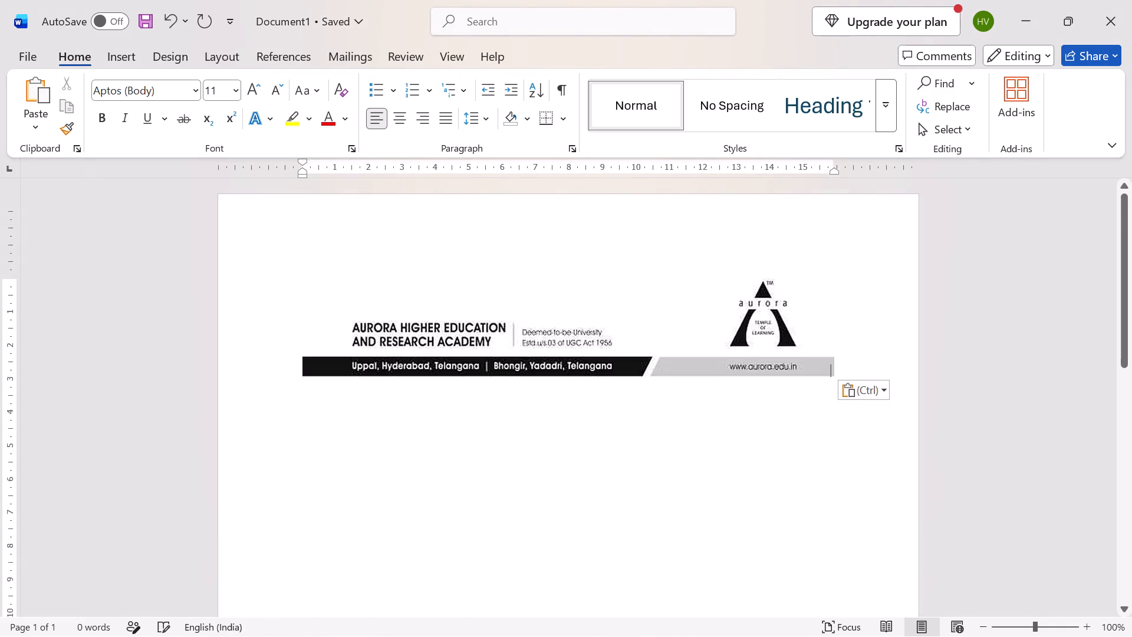
key(Return)
key(Return)
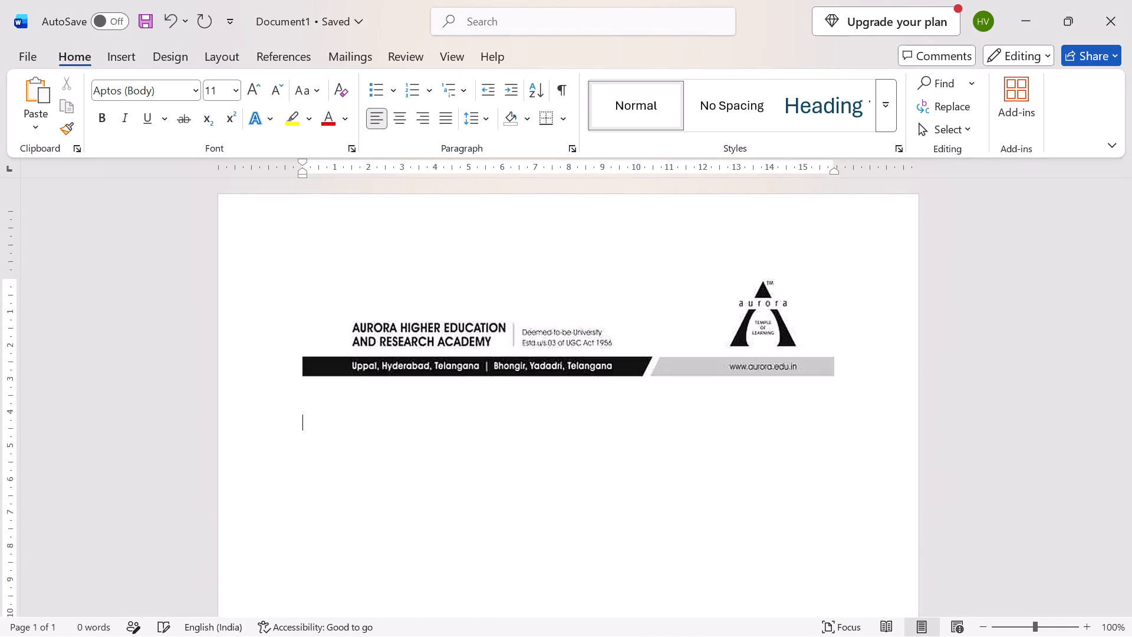
key(alt+Tab)
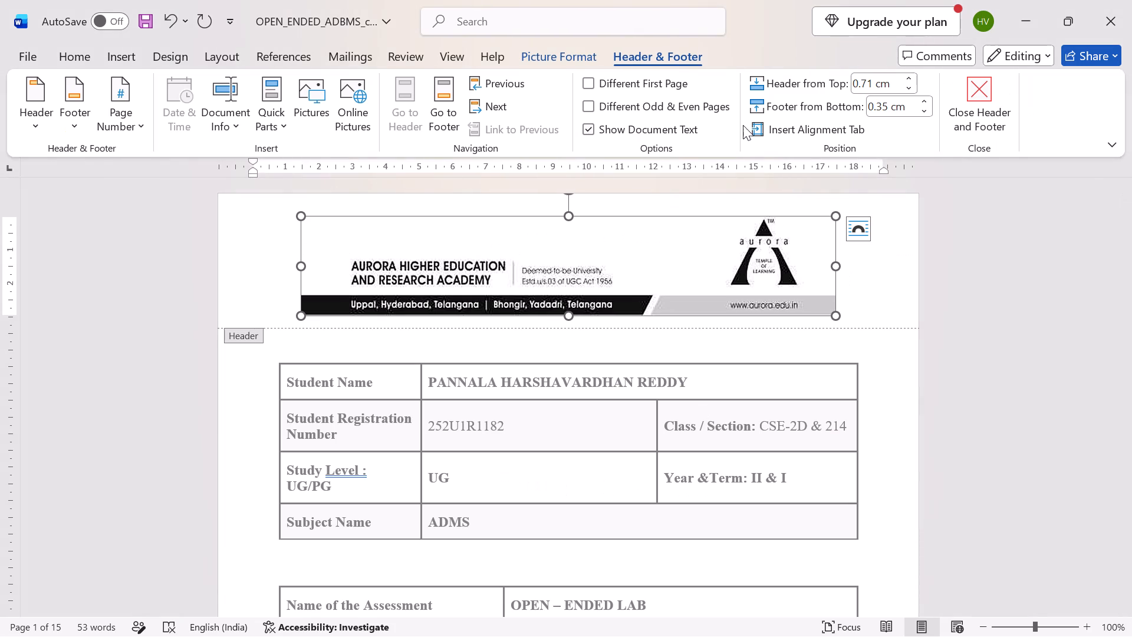
click(999, 97)
Copy the student details and assessment tables from OPEN_ENDED_ADBMS_clear into the new document below the Aurora banner.
scroll(663, 223, down, 1)
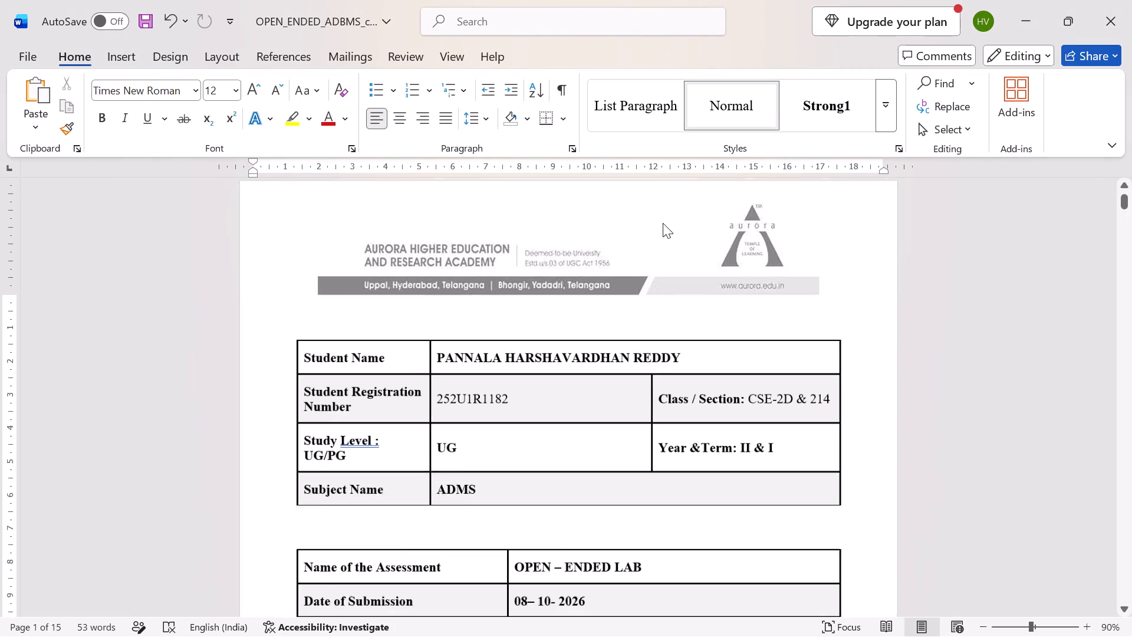
scroll(663, 223, down, 2)
scroll(663, 223, up, 1)
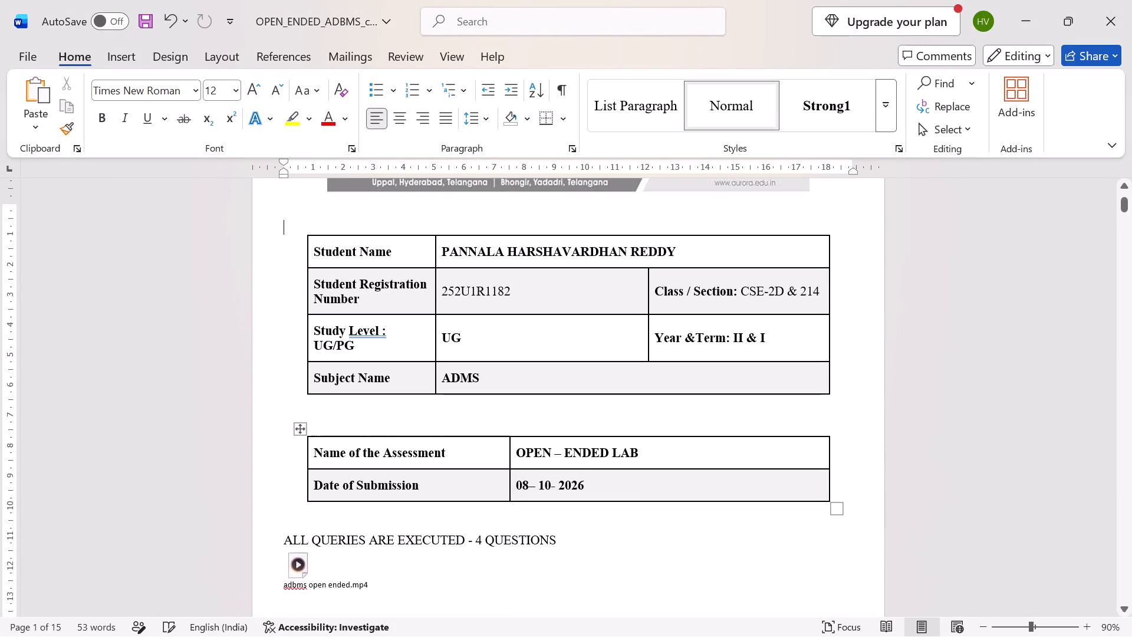
drag(615, 491, 321, 258)
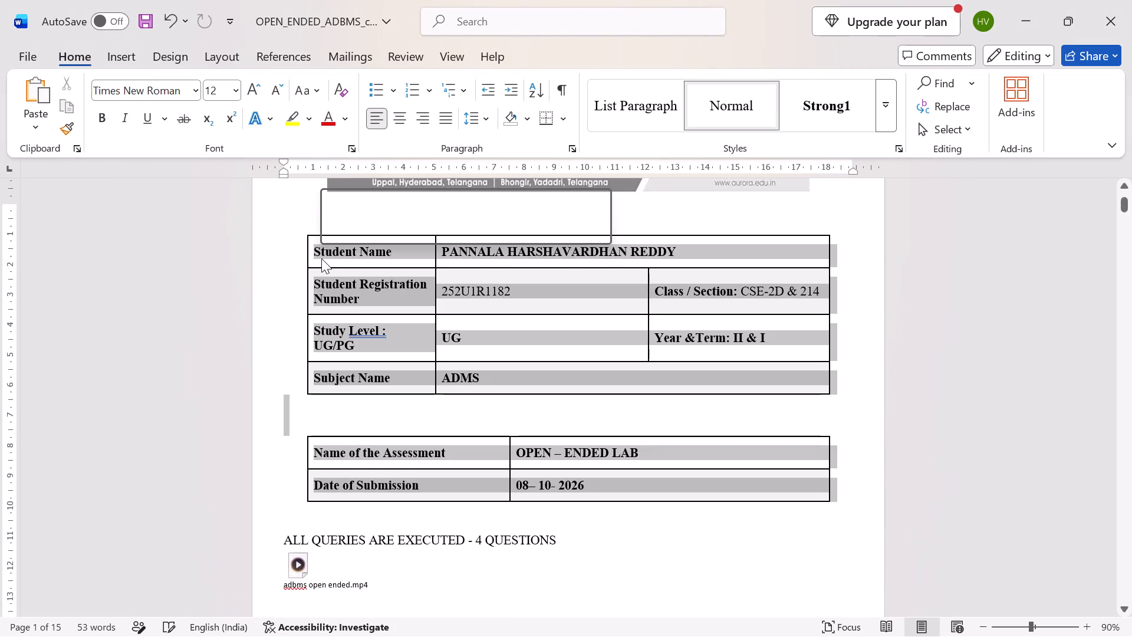
key(ctrl+c)
key(alt+Tab)
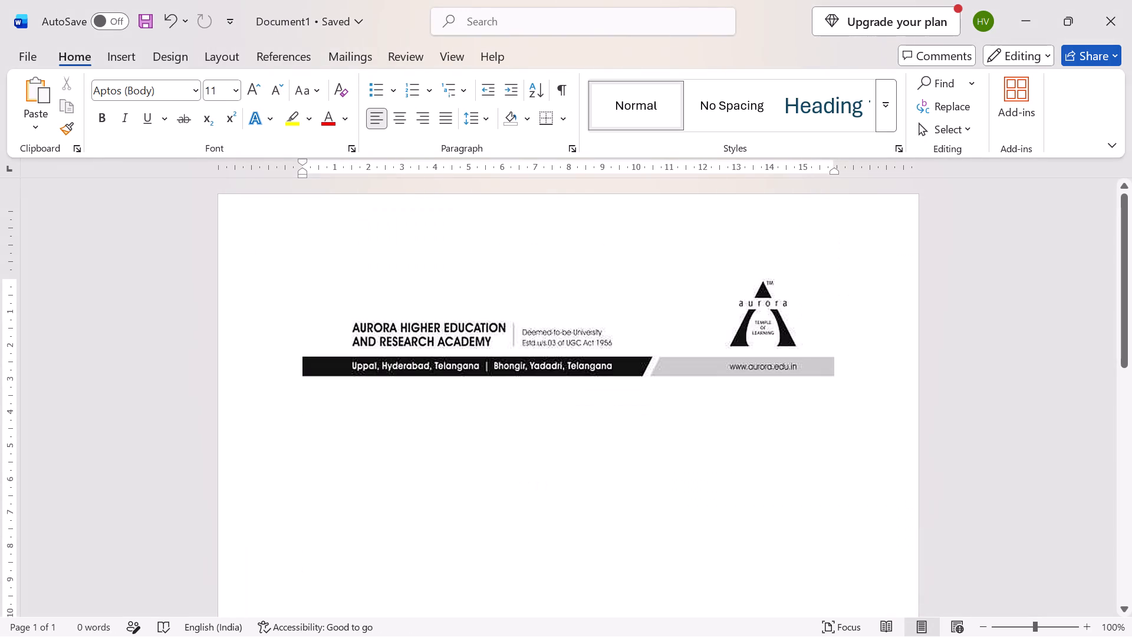
key(ctrl+v)
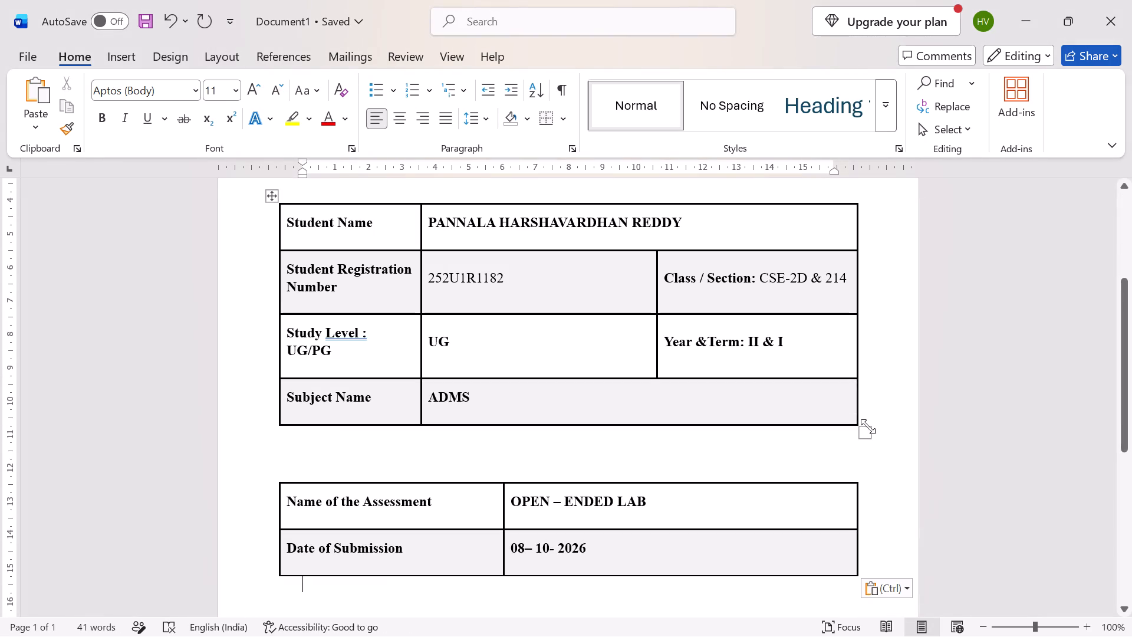
Narrow the student details table slightly and adjust its column borders, widening the label column and the Class / Section column.
drag(864, 428, 848, 394)
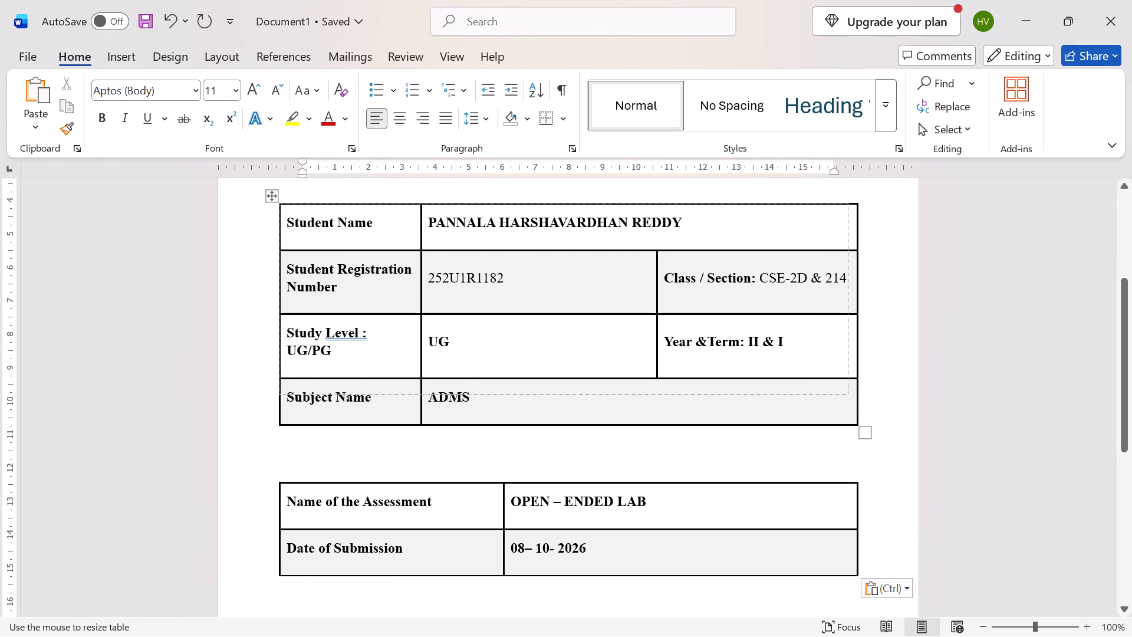
drag(848, 394, 848, 394)
scroll(848, 394, up, 1)
scroll(781, 431, down, 1)
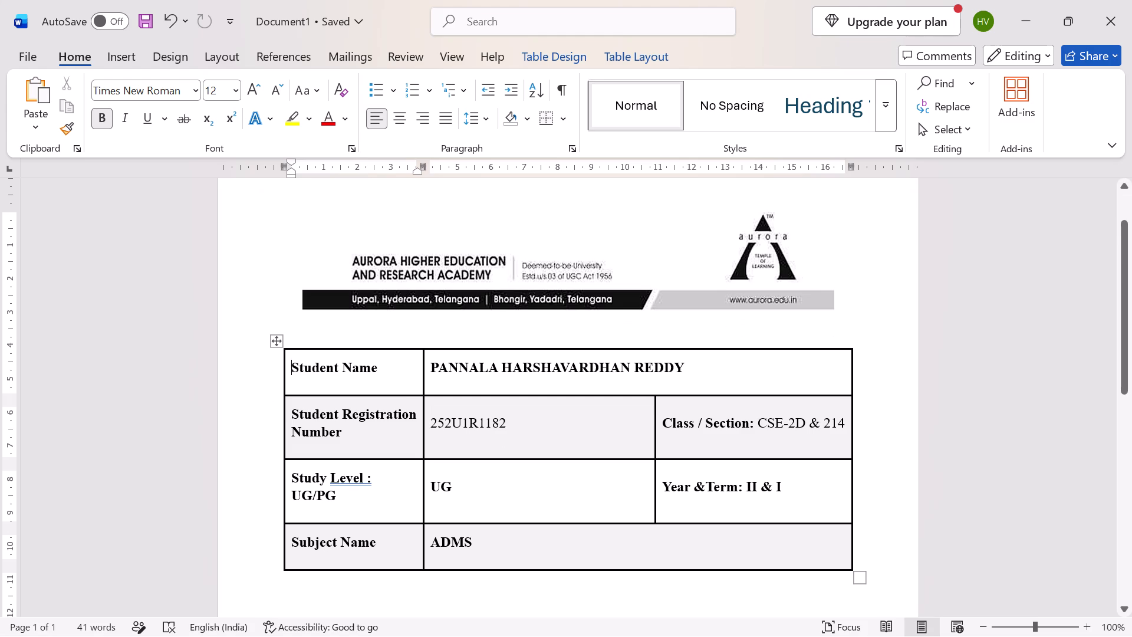
drag(655, 437, 639, 437)
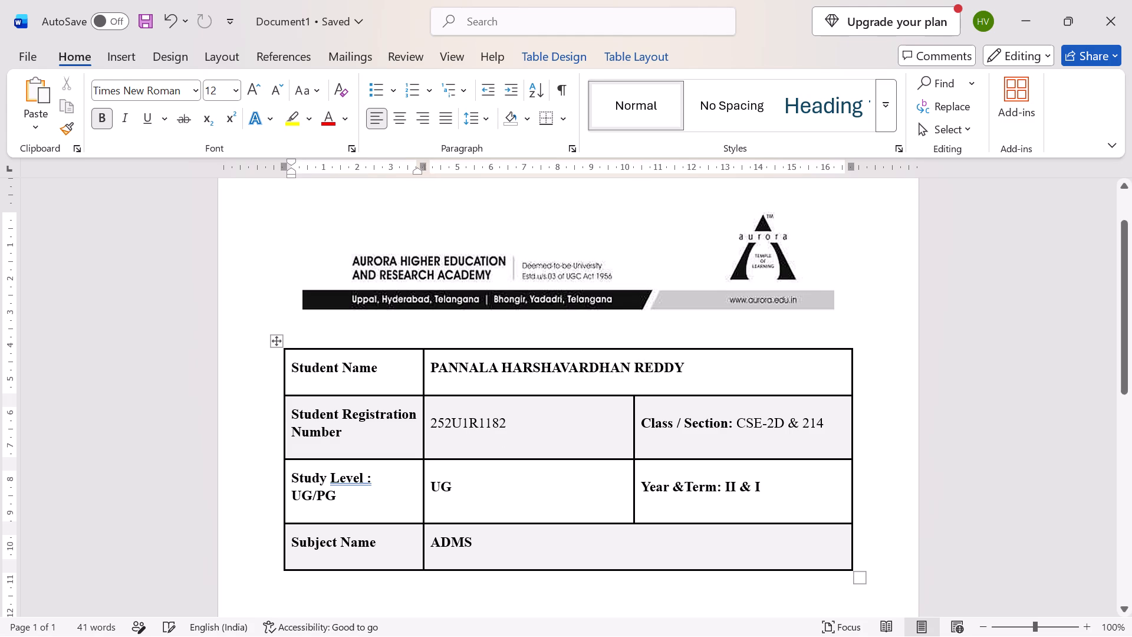
click(422, 452)
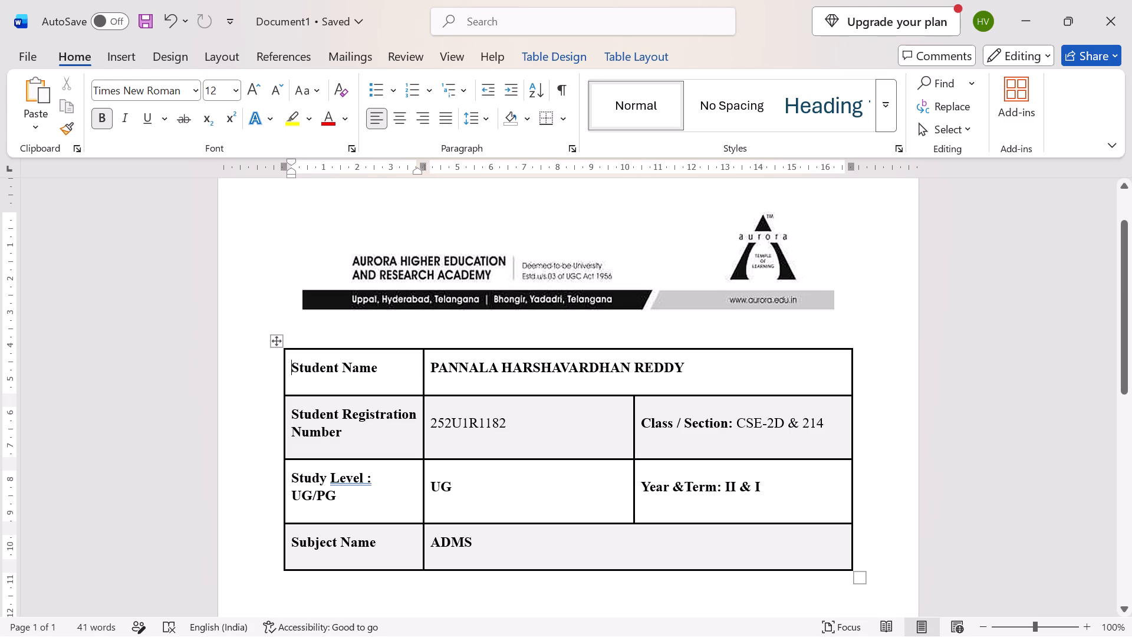
drag(422, 452, 432, 453)
click(419, 442)
drag(423, 435, 435, 435)
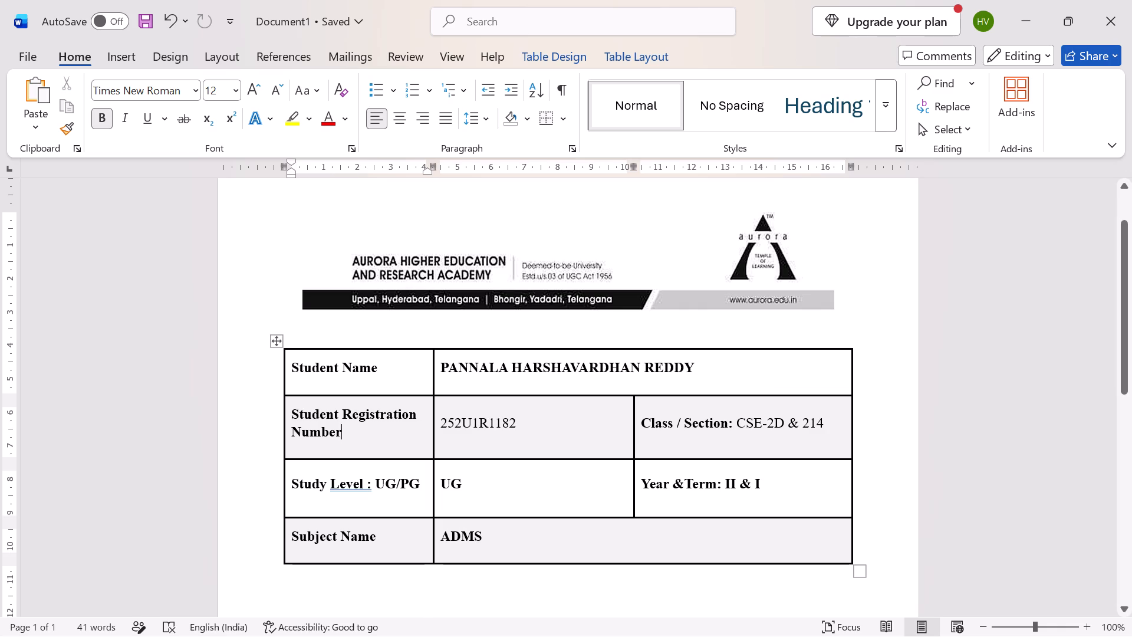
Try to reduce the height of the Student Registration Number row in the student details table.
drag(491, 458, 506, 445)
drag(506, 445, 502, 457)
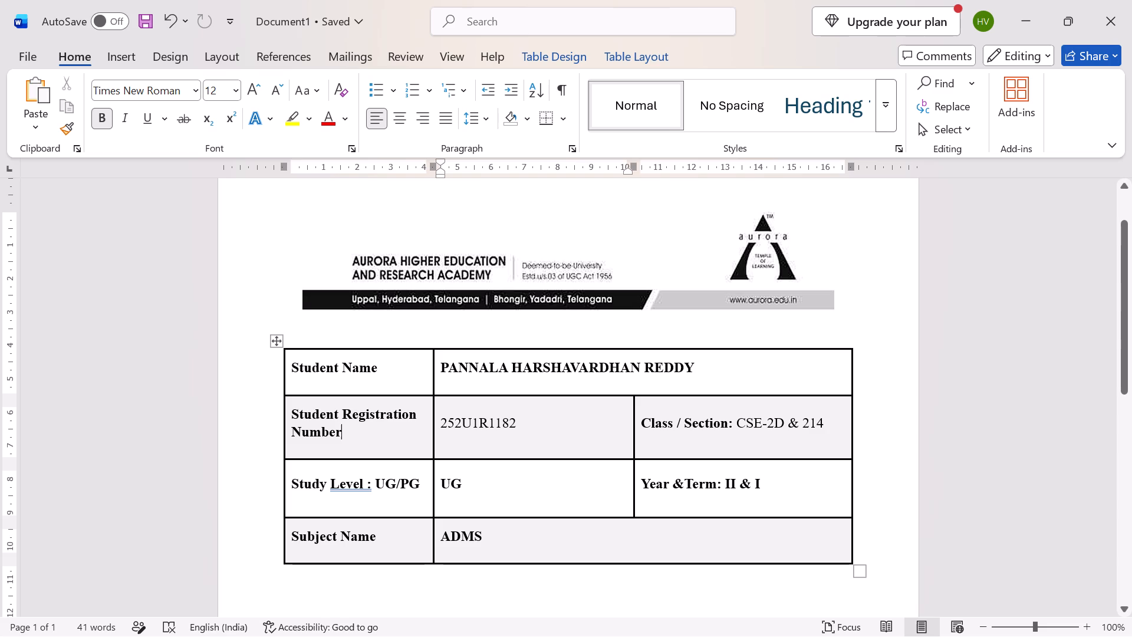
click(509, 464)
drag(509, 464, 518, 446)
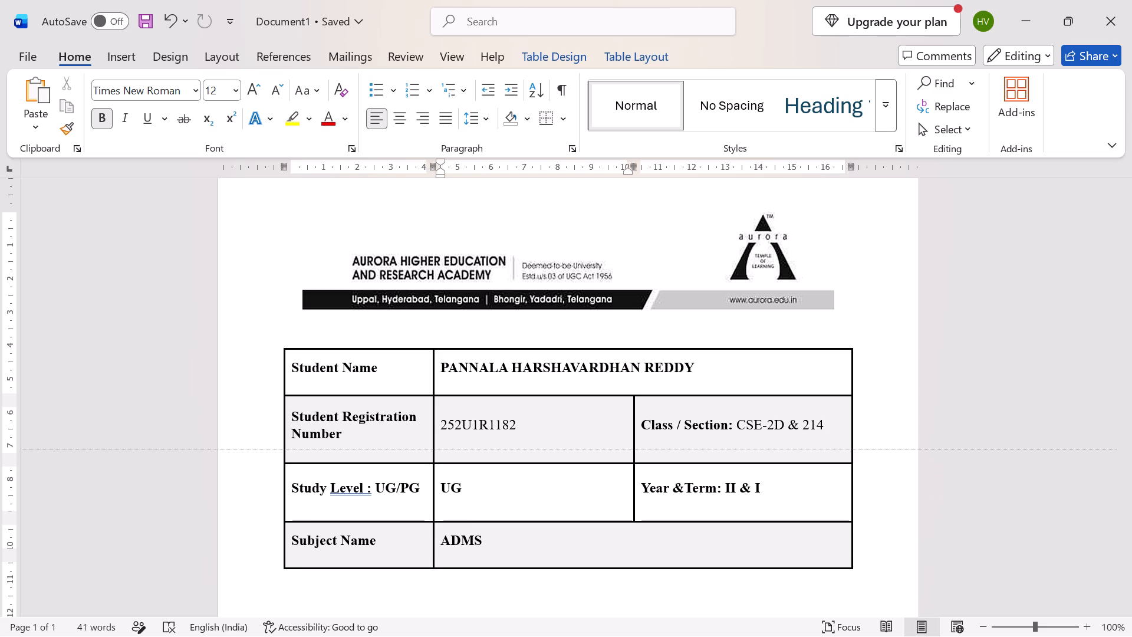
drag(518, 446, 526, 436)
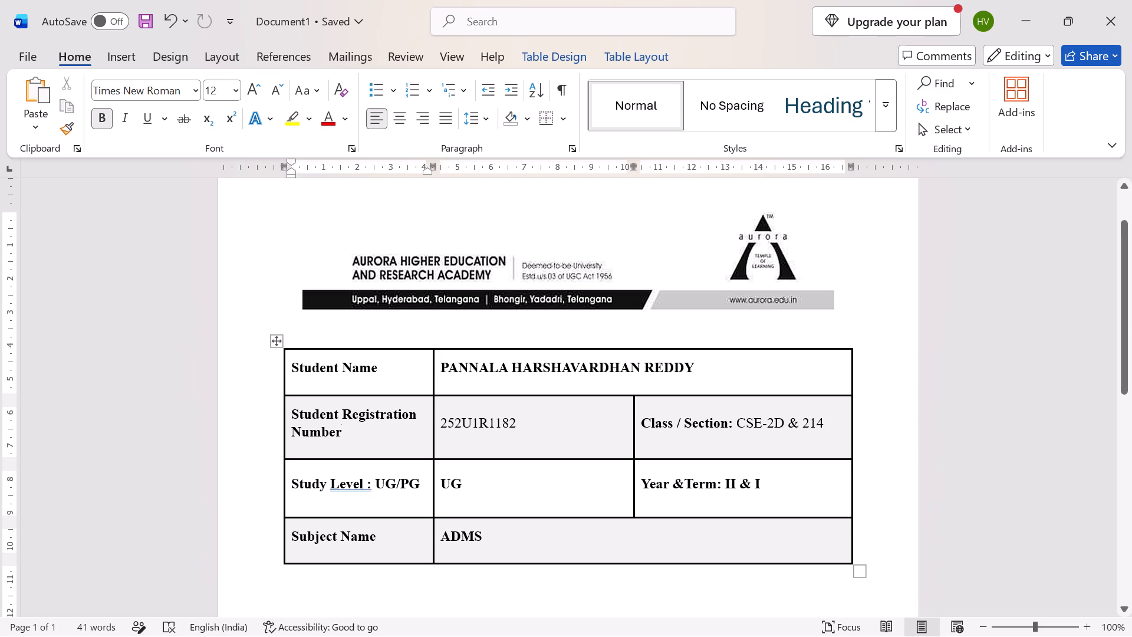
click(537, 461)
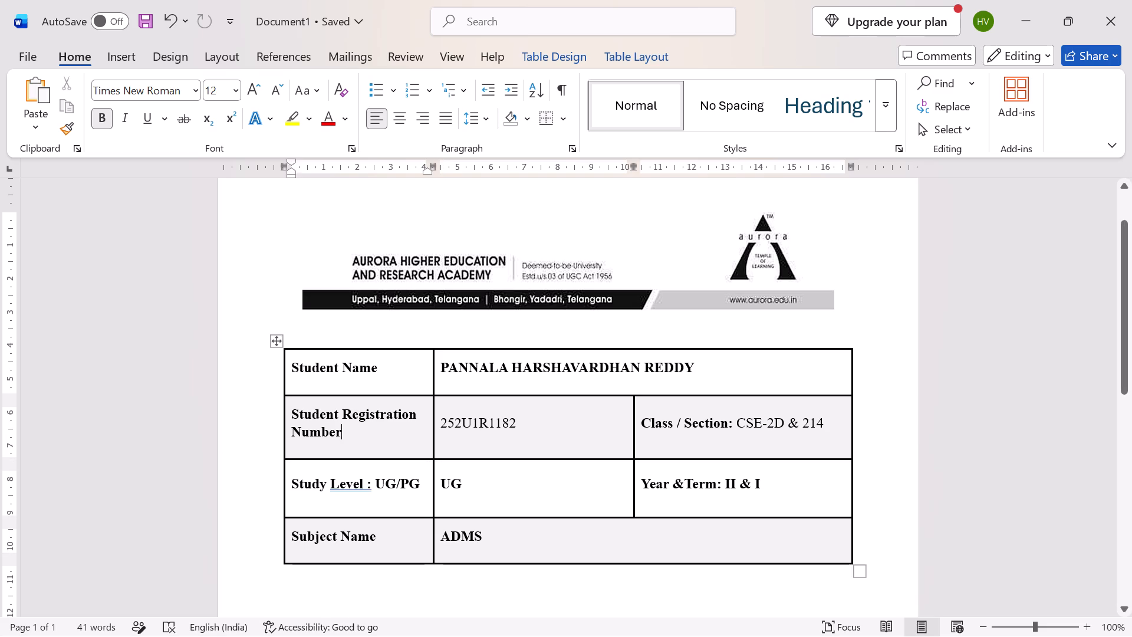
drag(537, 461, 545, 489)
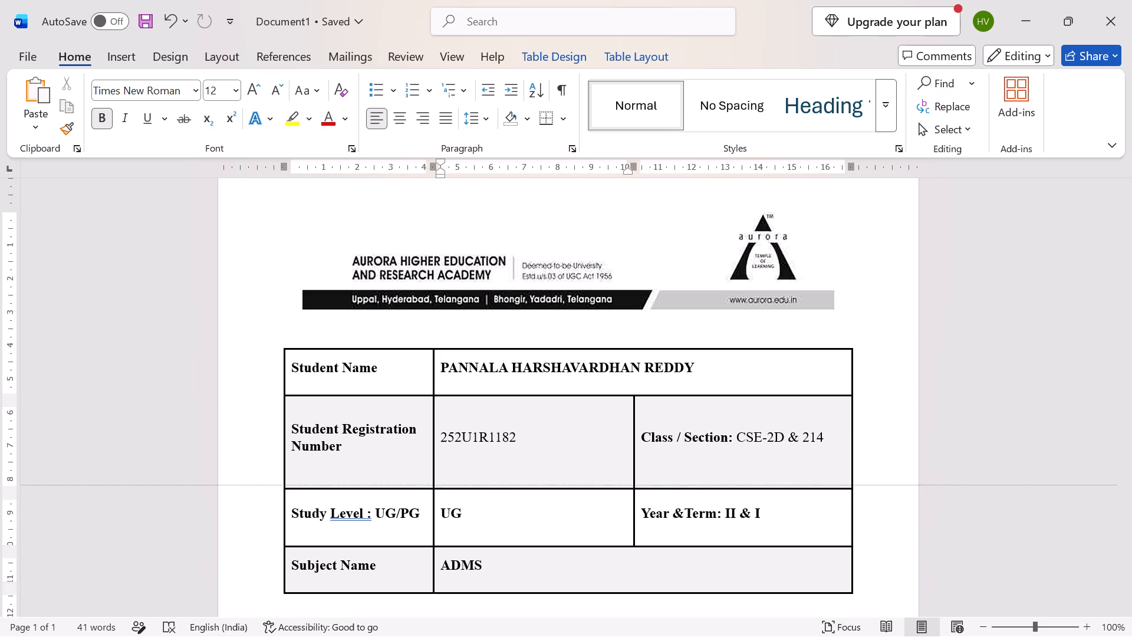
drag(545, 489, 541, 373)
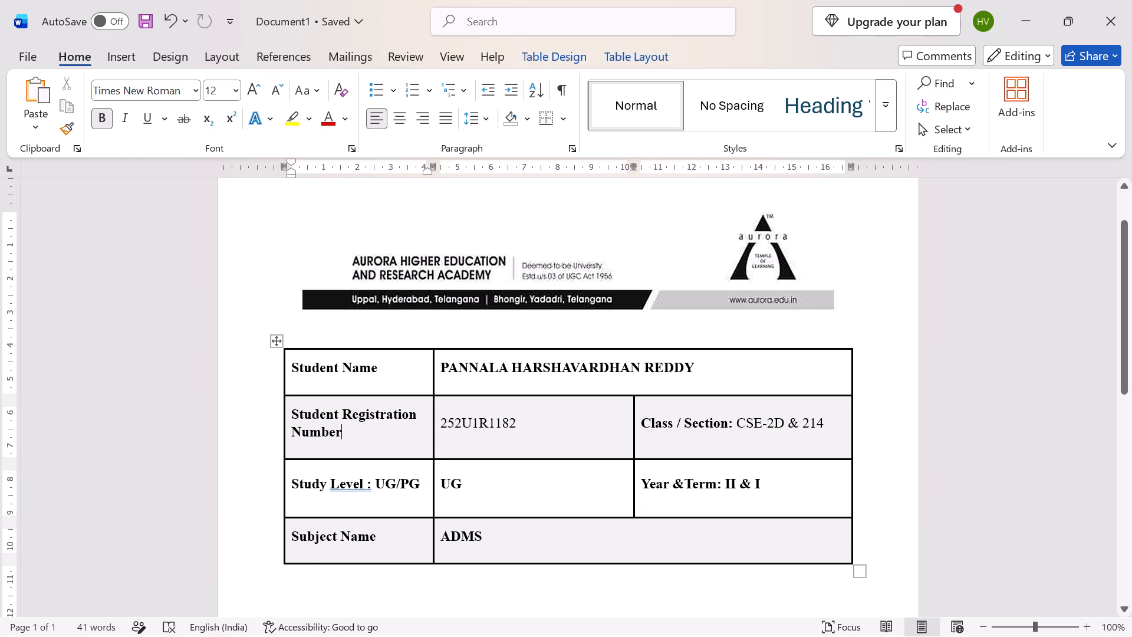
Delete the ADMS entry from the Subject Name row.
scroll(753, 382, down, 1)
click(508, 409)
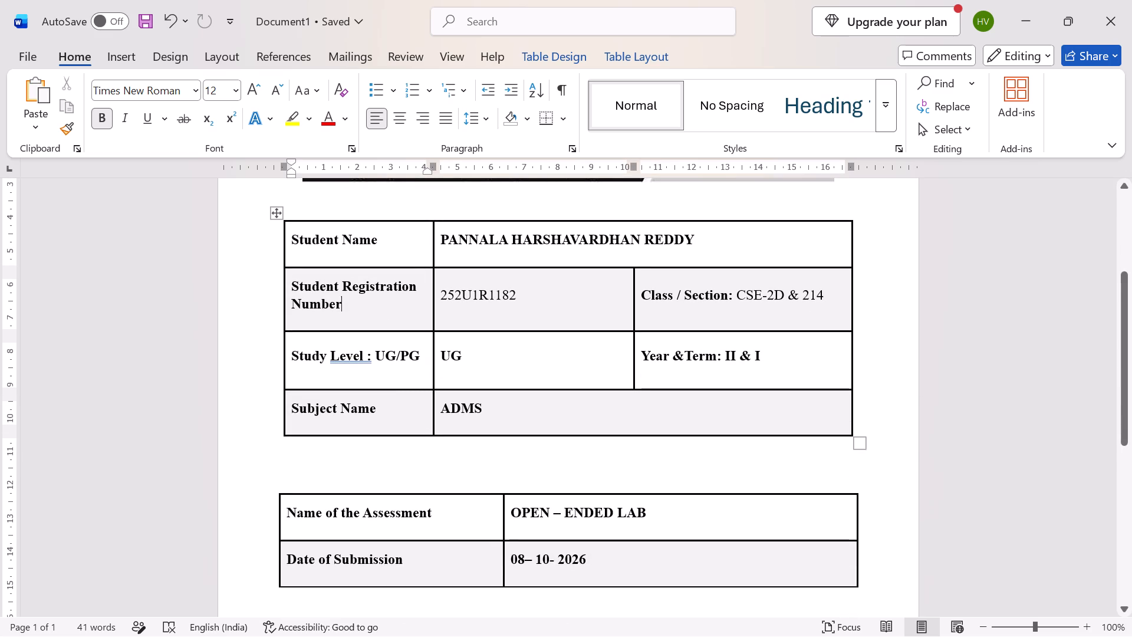
drag(508, 409, 452, 406)
key(BackSpace)
Close the OPEN_ENDED_ADBMS_clear document without saving its changes.
key(alt+Tab)
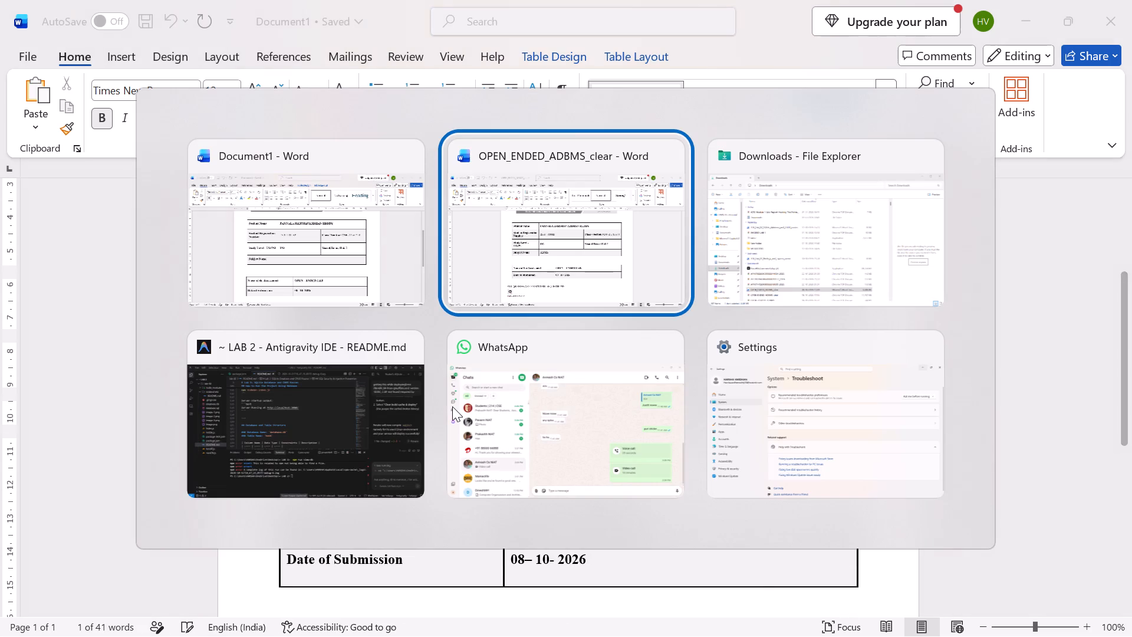
alt+click(662, 160)
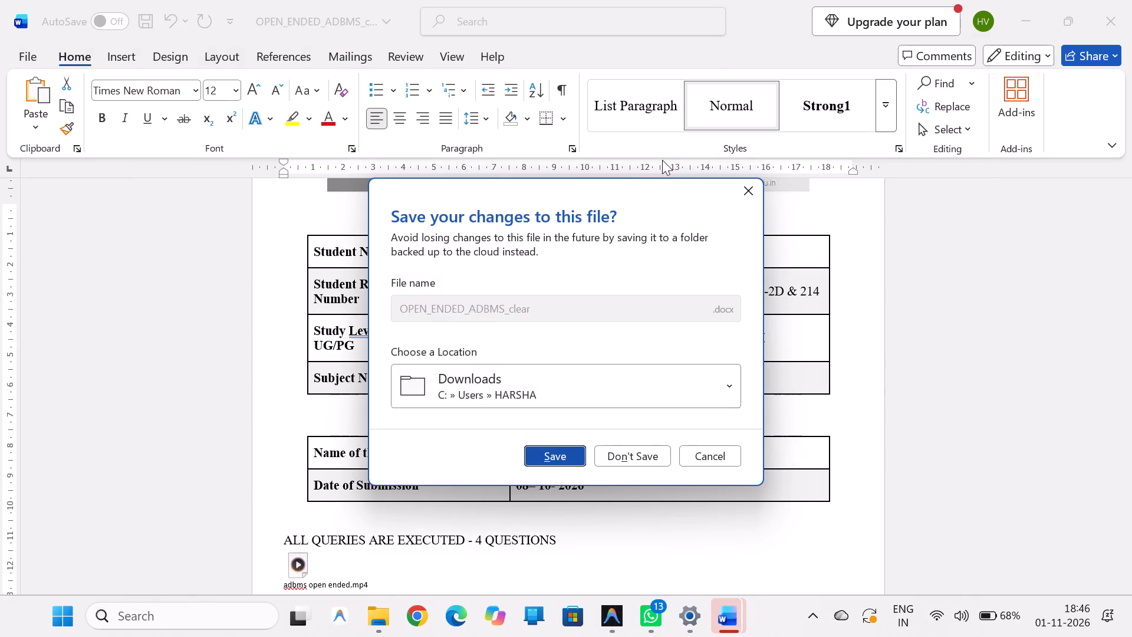
click(645, 446)
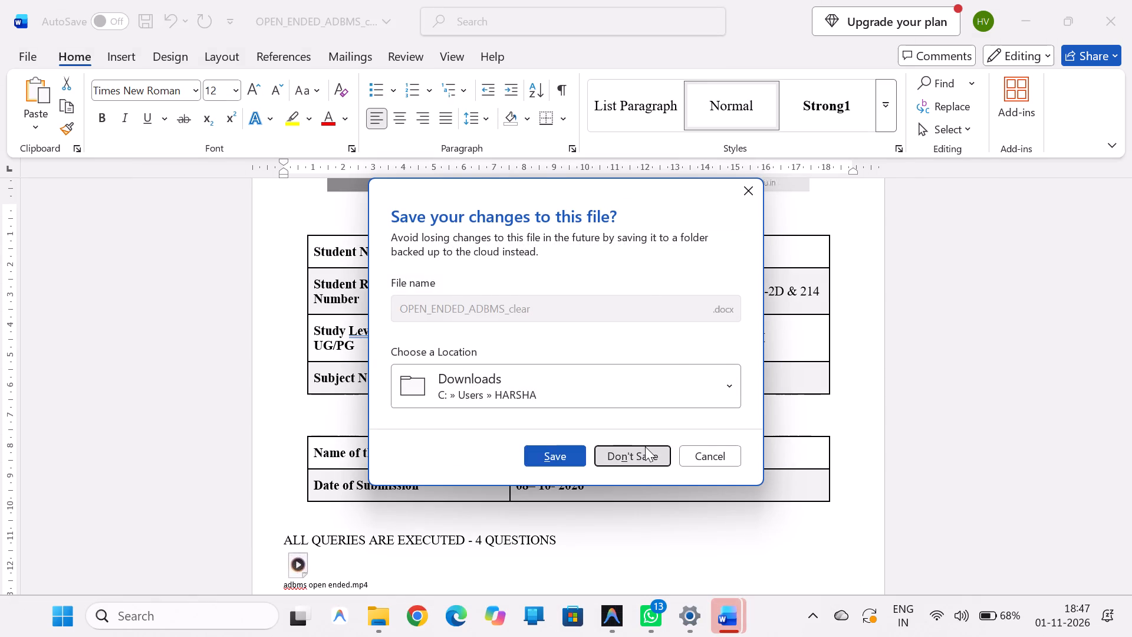
Replace the Name of the Assessment entry with "LAB REPORT - 2".
scroll(698, 410, down, 1)
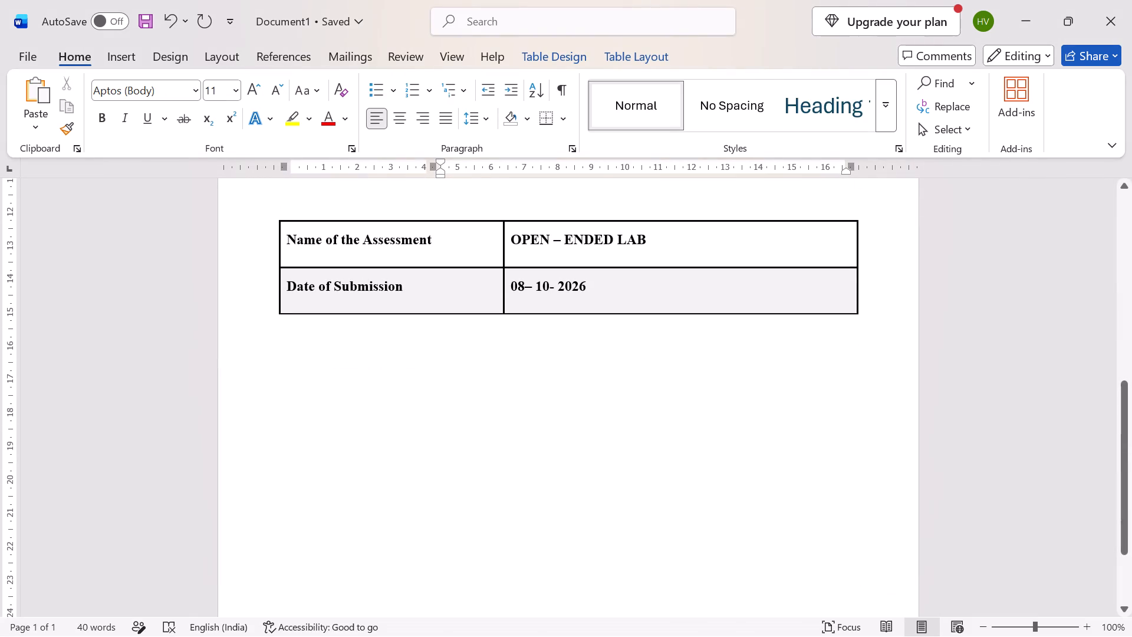
drag(685, 249, 525, 240)
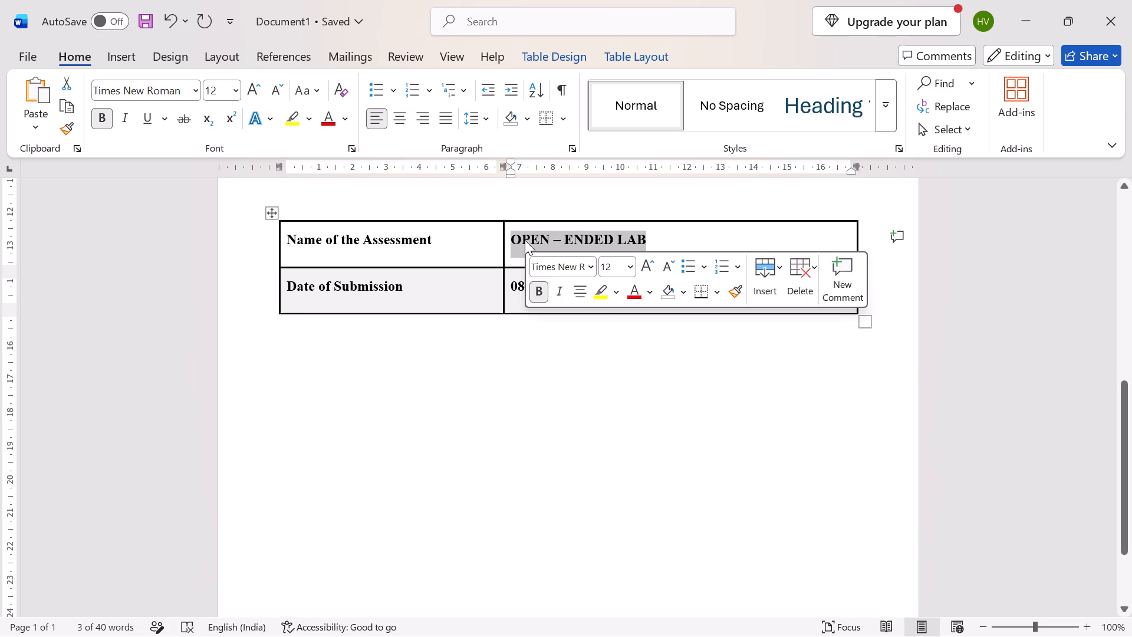
key(BackSpace)
text(LAB REPORT -)
key(space)
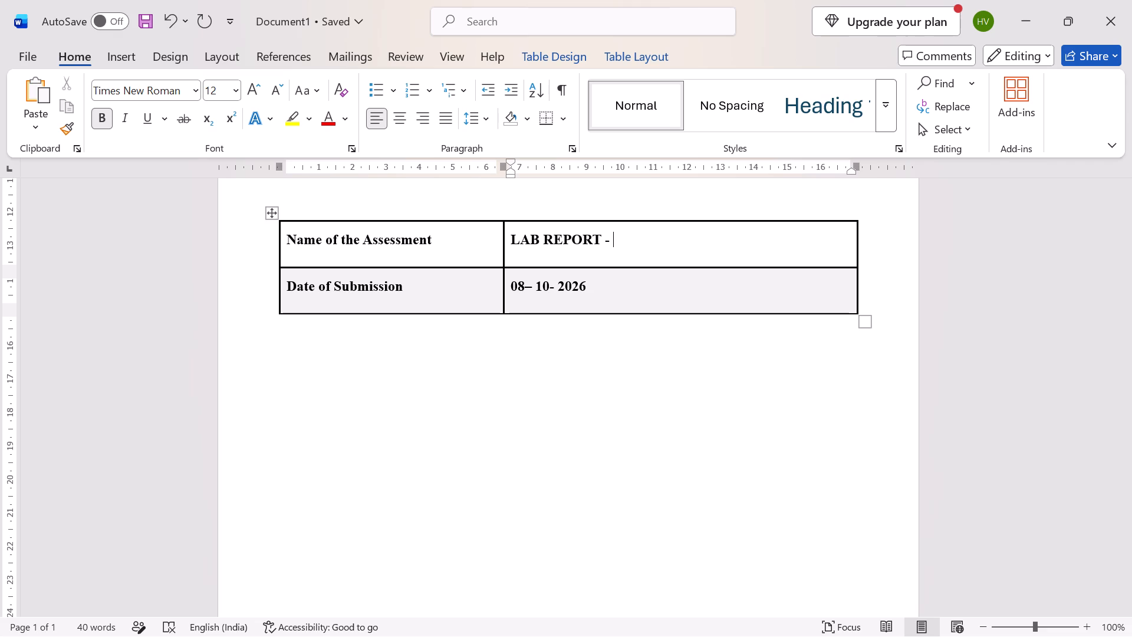
key(2)
Change the day and month of the Date of Submission so that it reads 01– 11- 2026.
scroll(525, 240, up, 1)
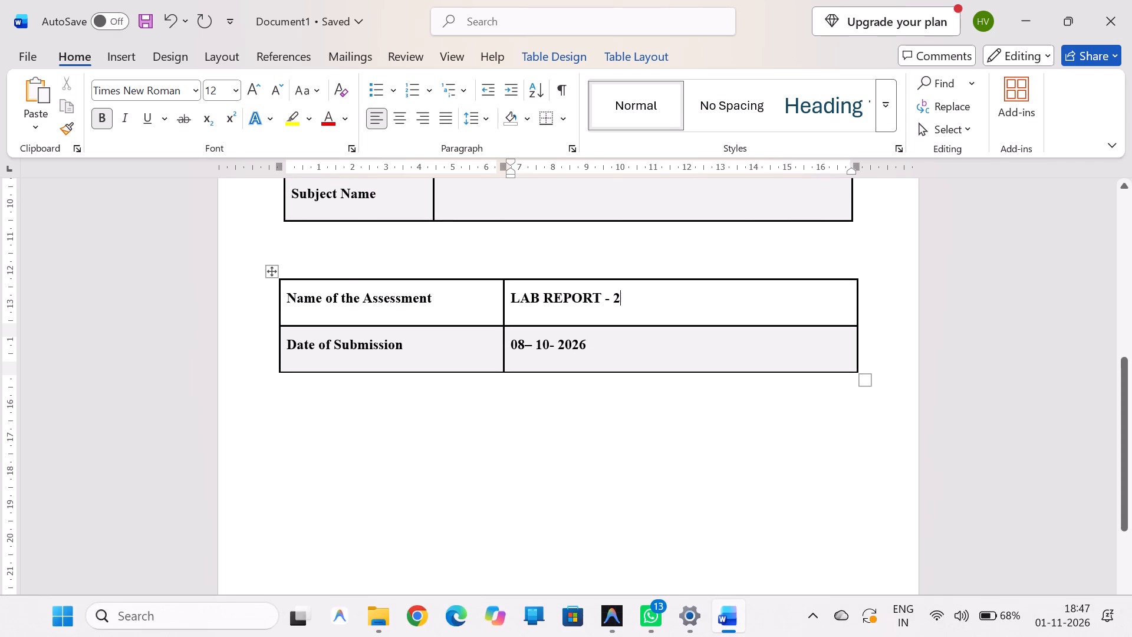
click(524, 339)
key(BackSpace)
key(1)
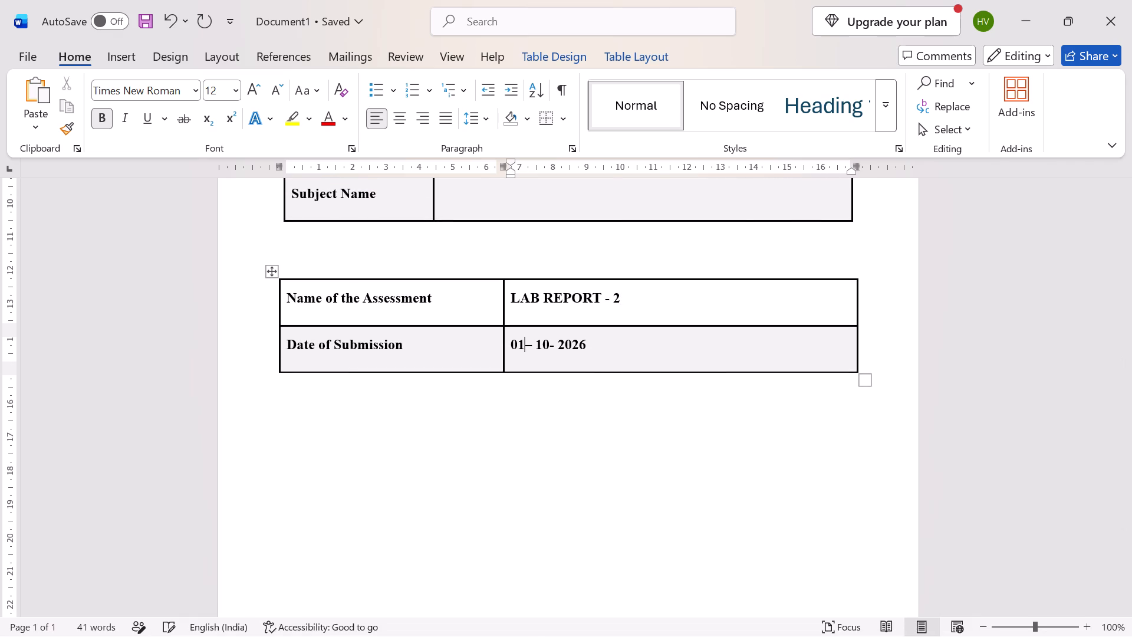
click(549, 340)
key(BackSpace)
key(1)
Place the cursor in the empty Subject Name value cell of the student details table.
scroll(549, 340, up, 1)
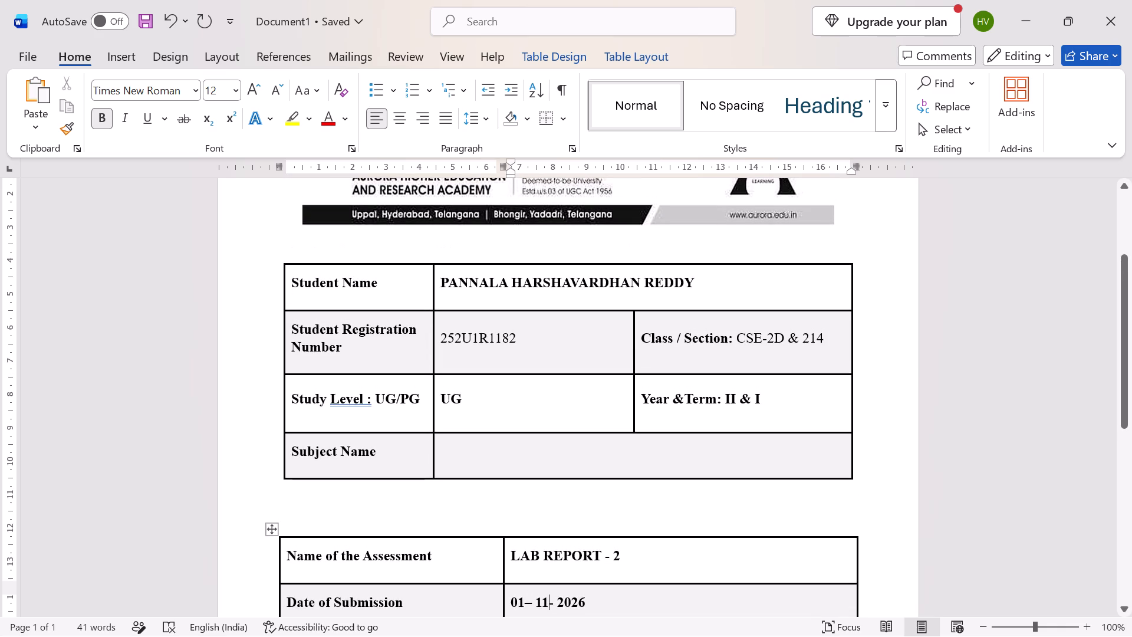
click(501, 469)
Place the cursor in the empty value cell beside Subject Name in the student details table.
click(458, 451)
Close the open Downloads window of File Explorer from the window switcher.
key(alt+Tab)
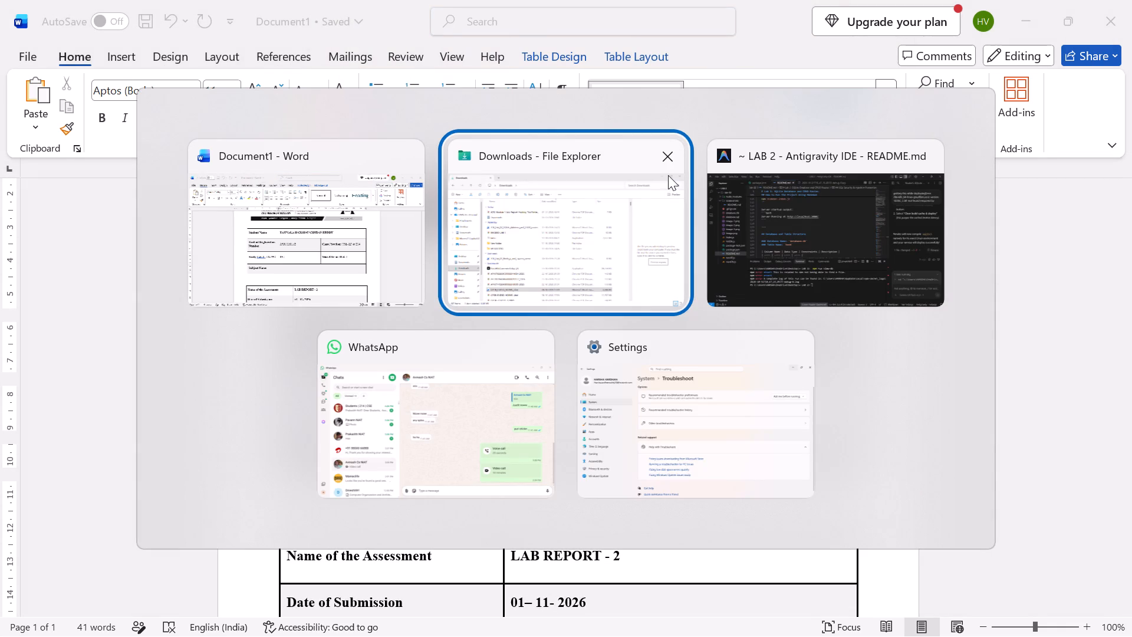
alt+click(671, 164)
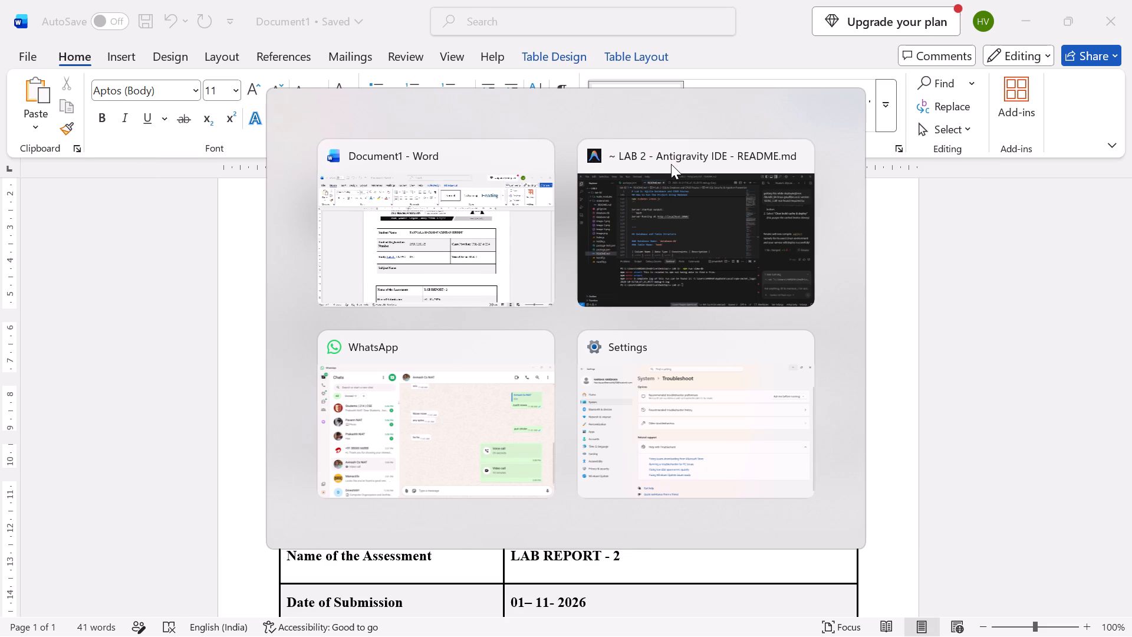
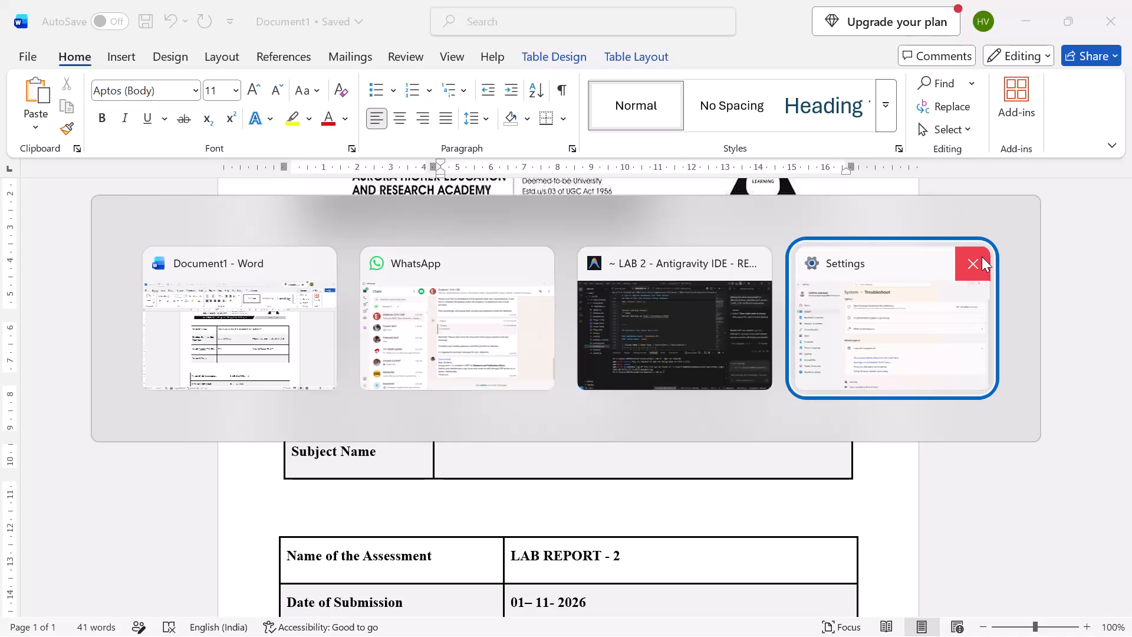
Close the Settings window from the overview of open windows.
click(982, 262)
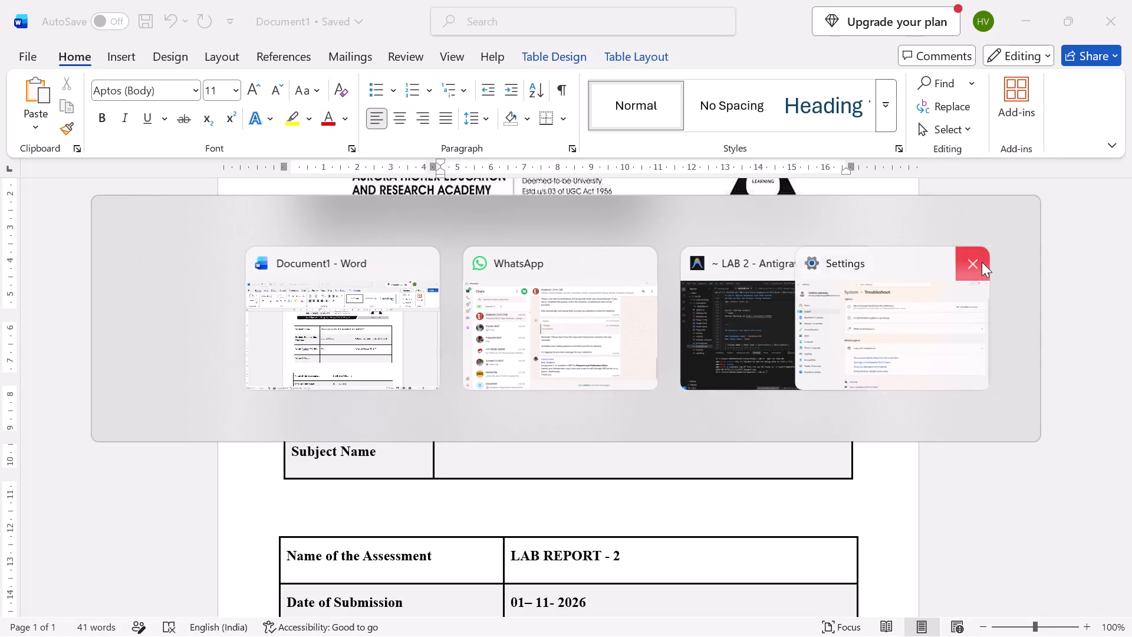
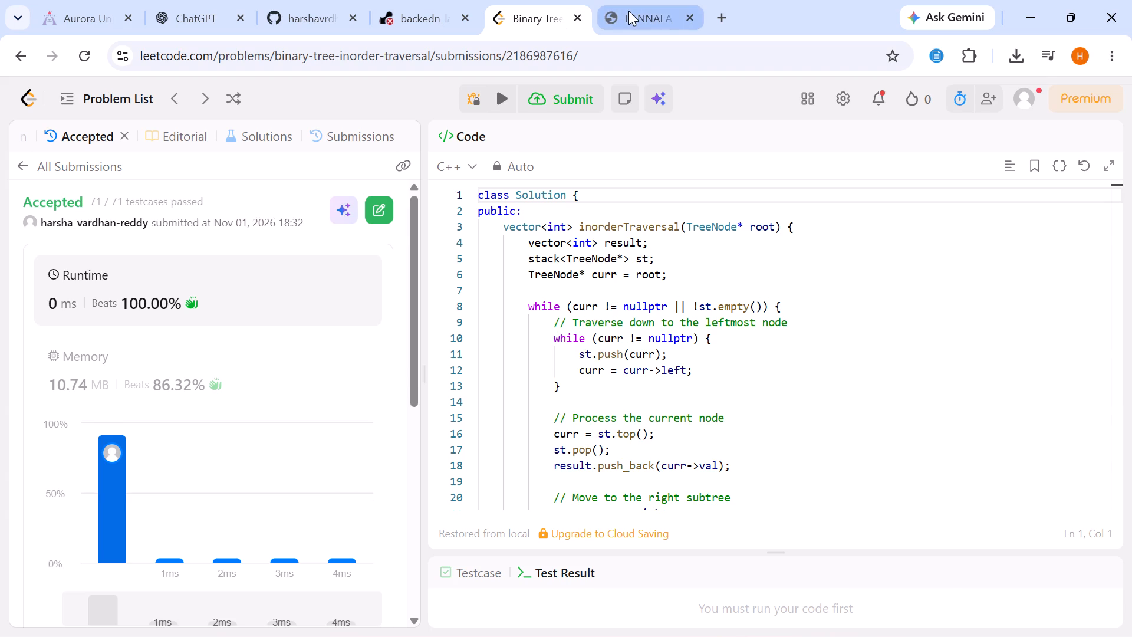
click(684, 18)
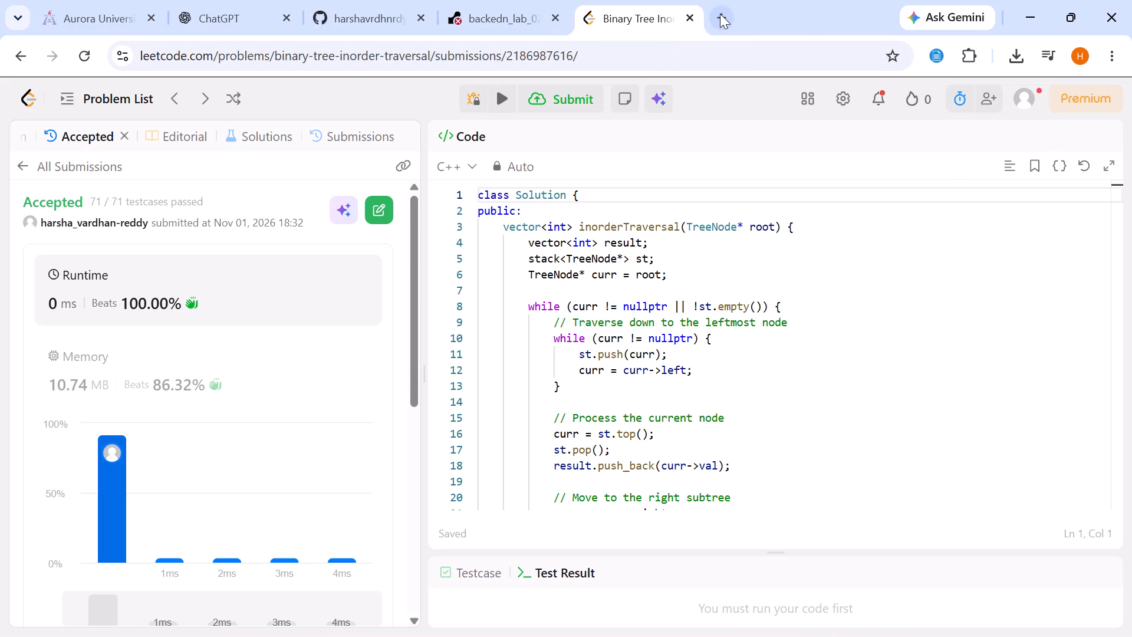
Open the GitHub dashboard in a new browser page.
click(720, 14)
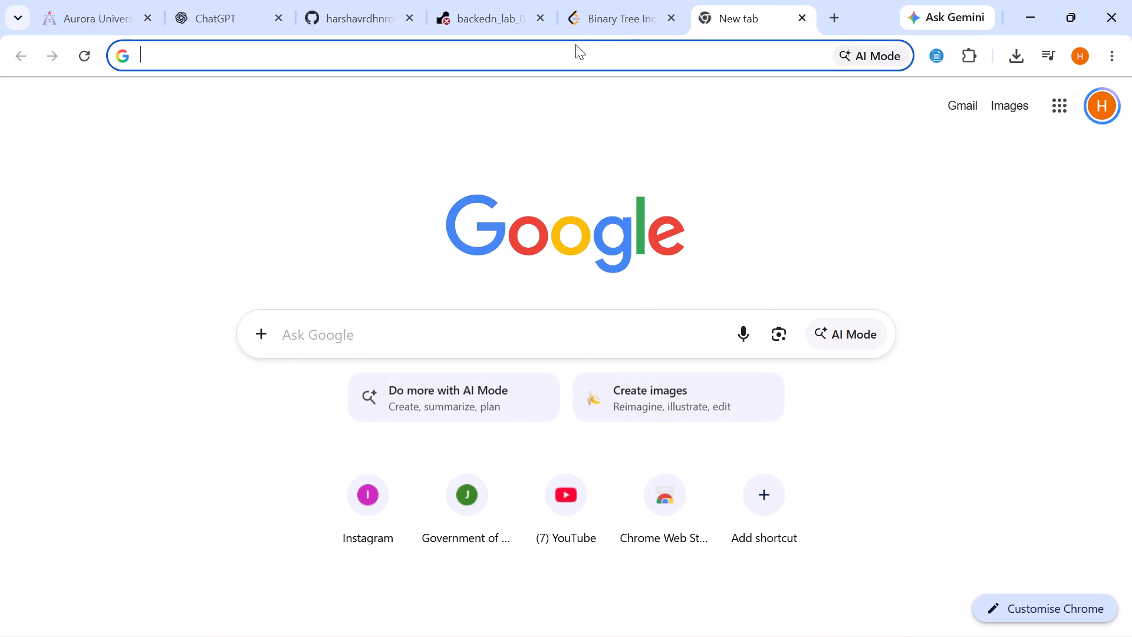
text(GITHUB)
key(Return)
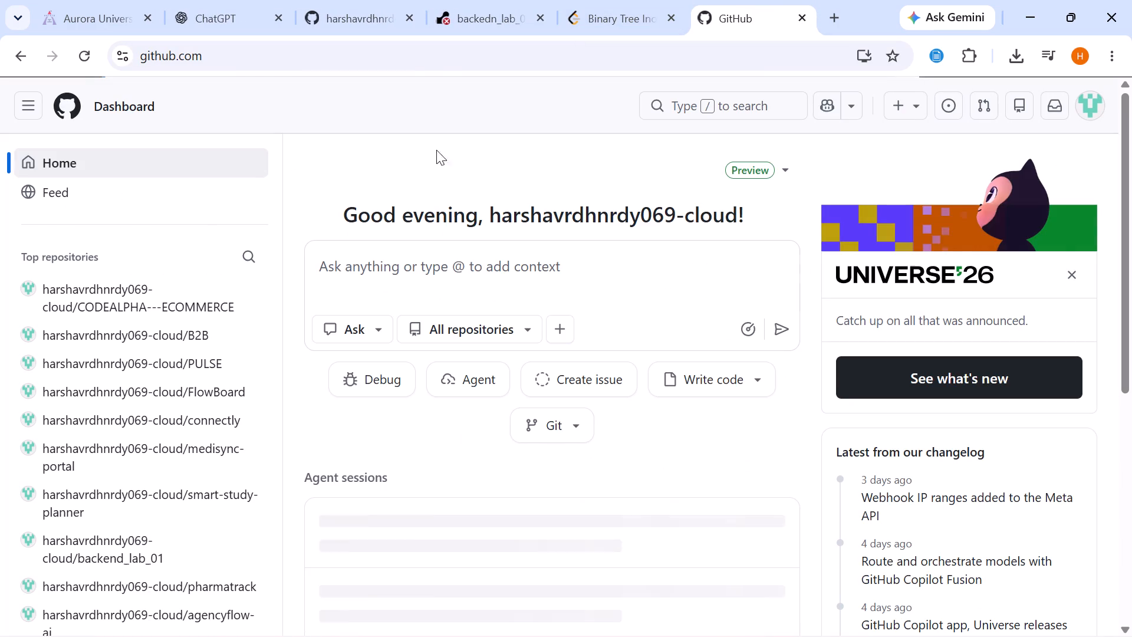
Open the backedn_lab_02 repository from the GitHub account's full list of repositories.
scroll(183, 339, up, 1)
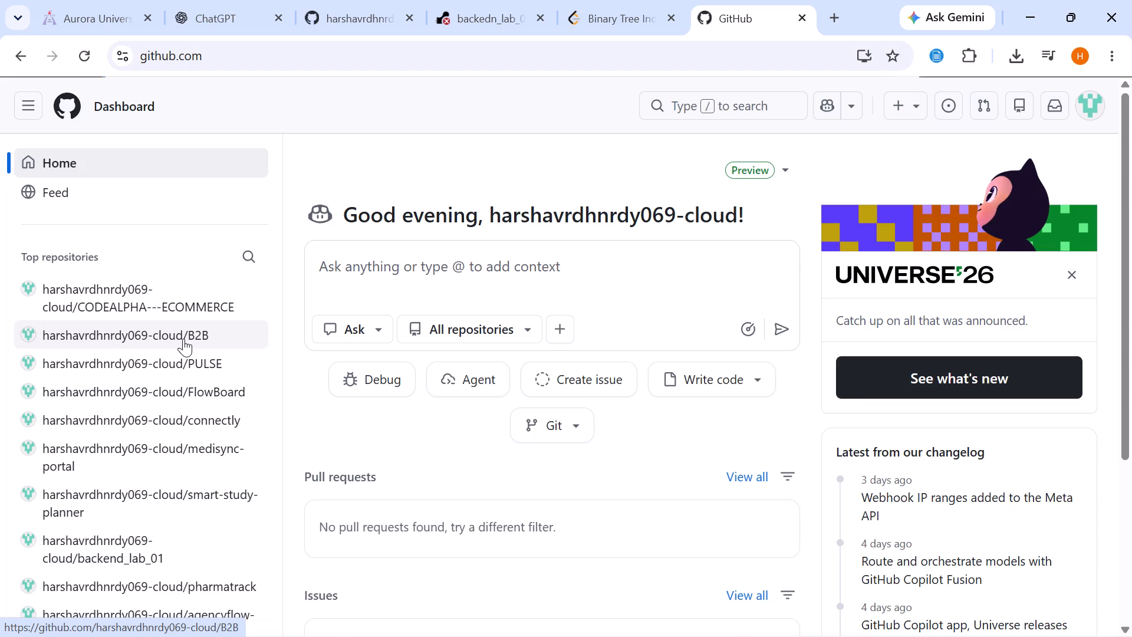
scroll(183, 339, down, 3)
scroll(183, 339, up, 1)
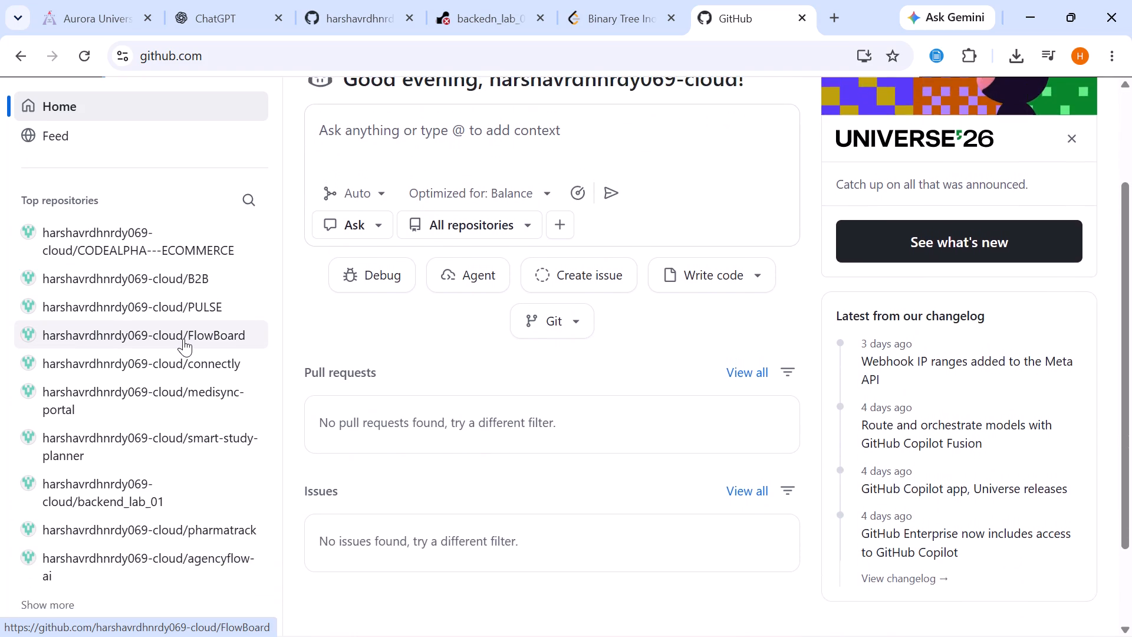
scroll(183, 339, up, 3)
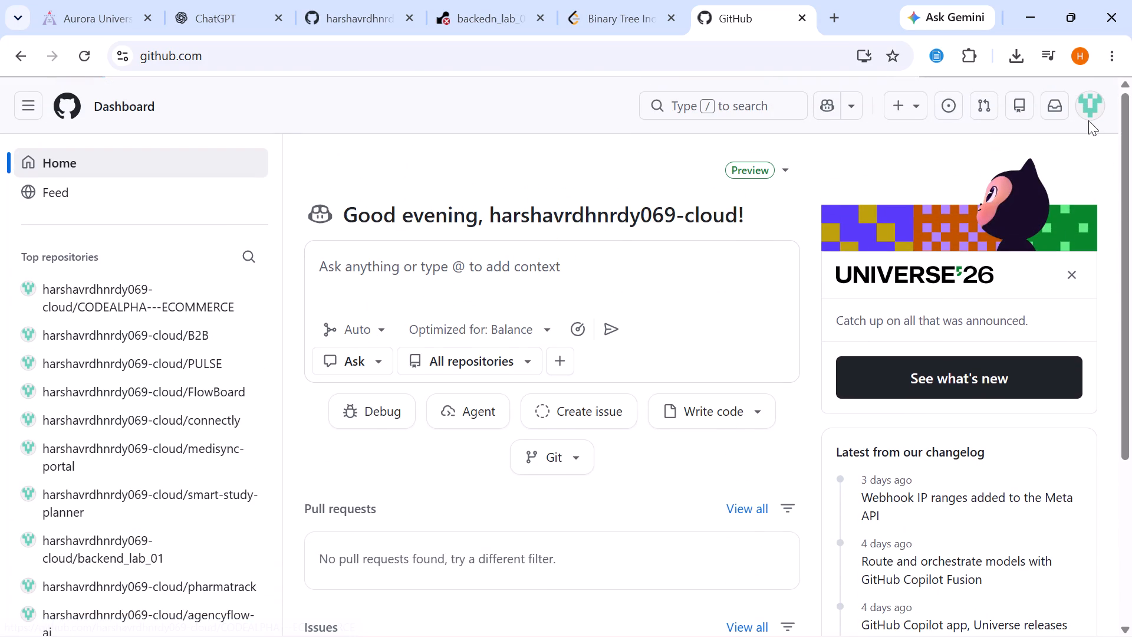
click(1088, 114)
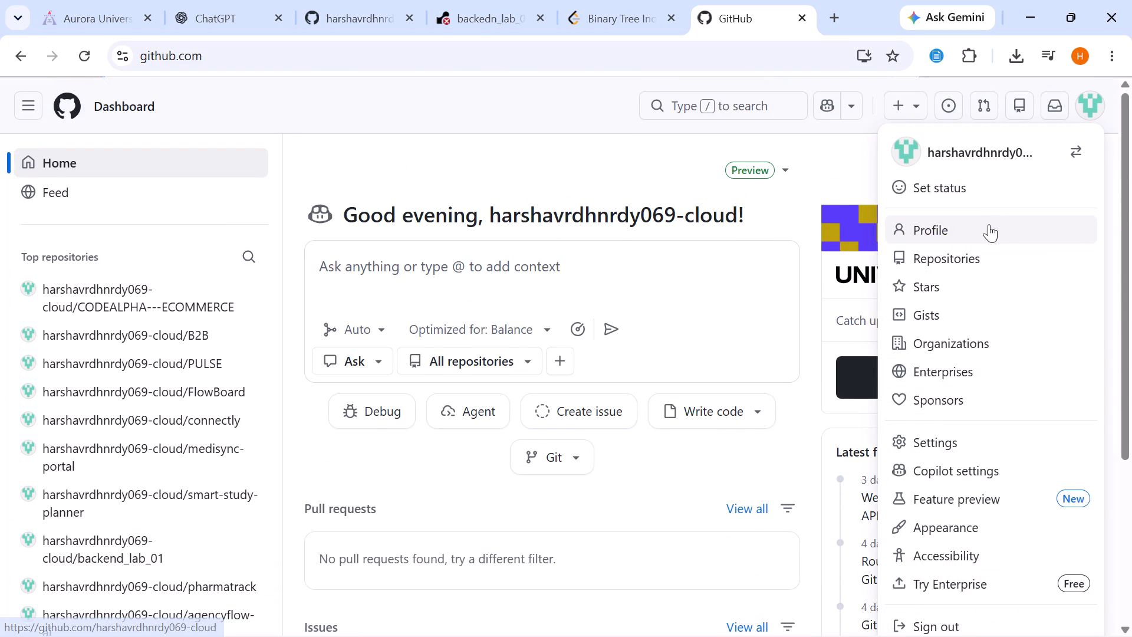
click(982, 252)
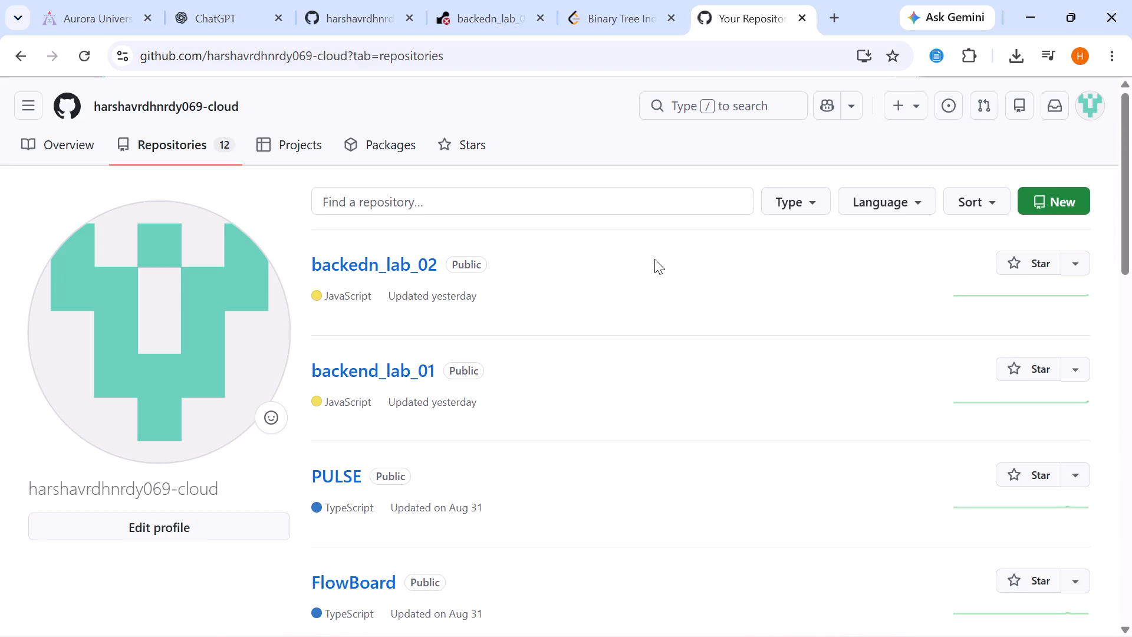
click(1079, 264)
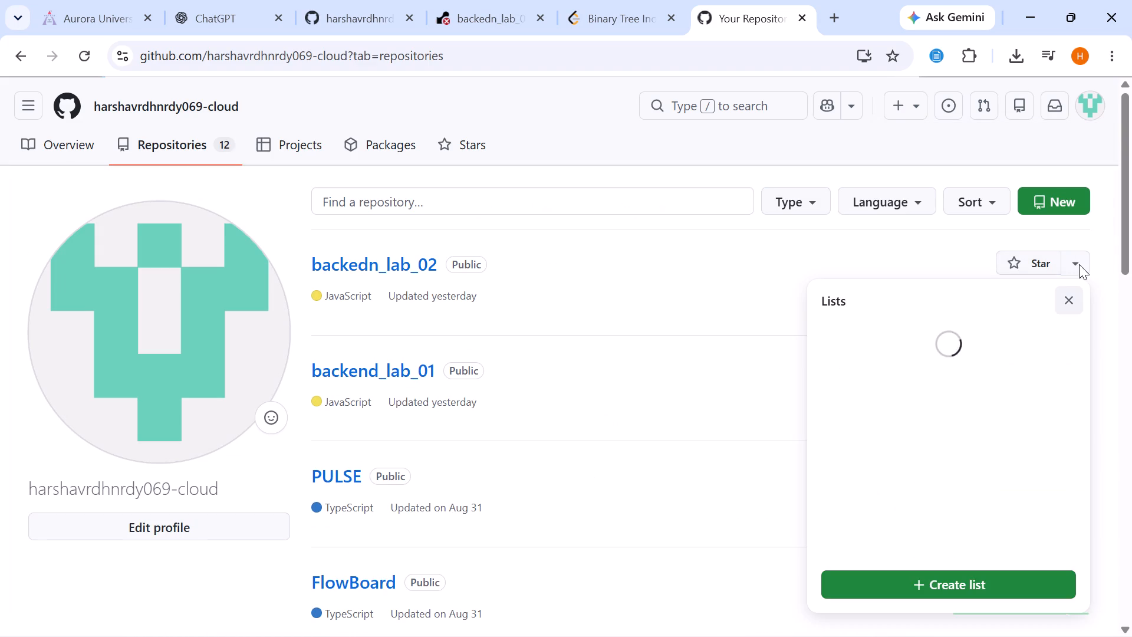
click(361, 267)
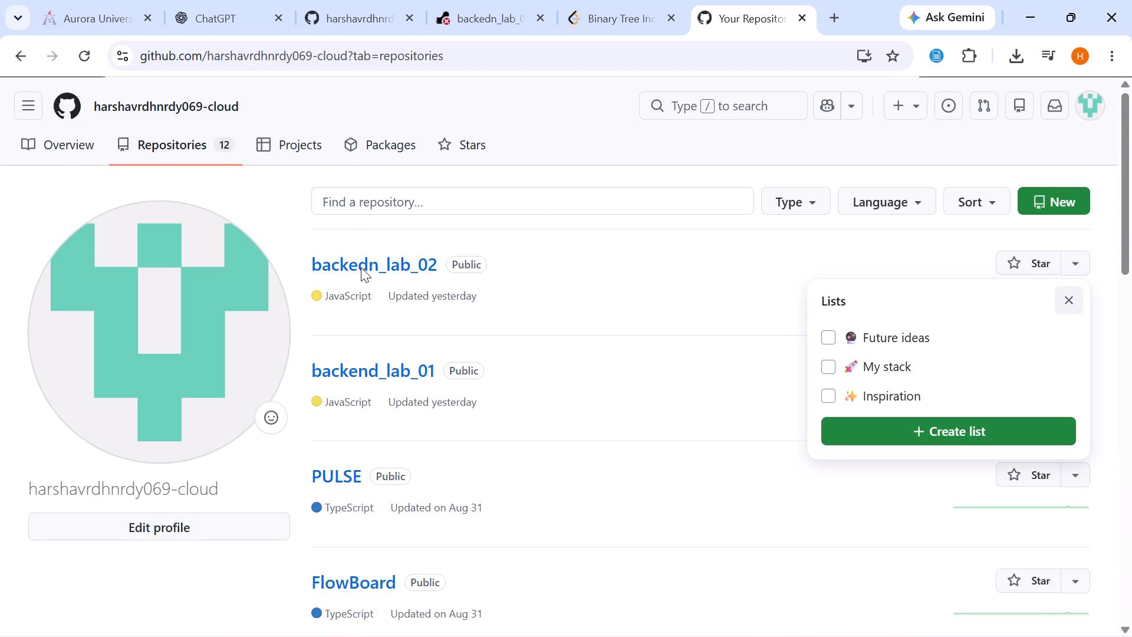
click(361, 267)
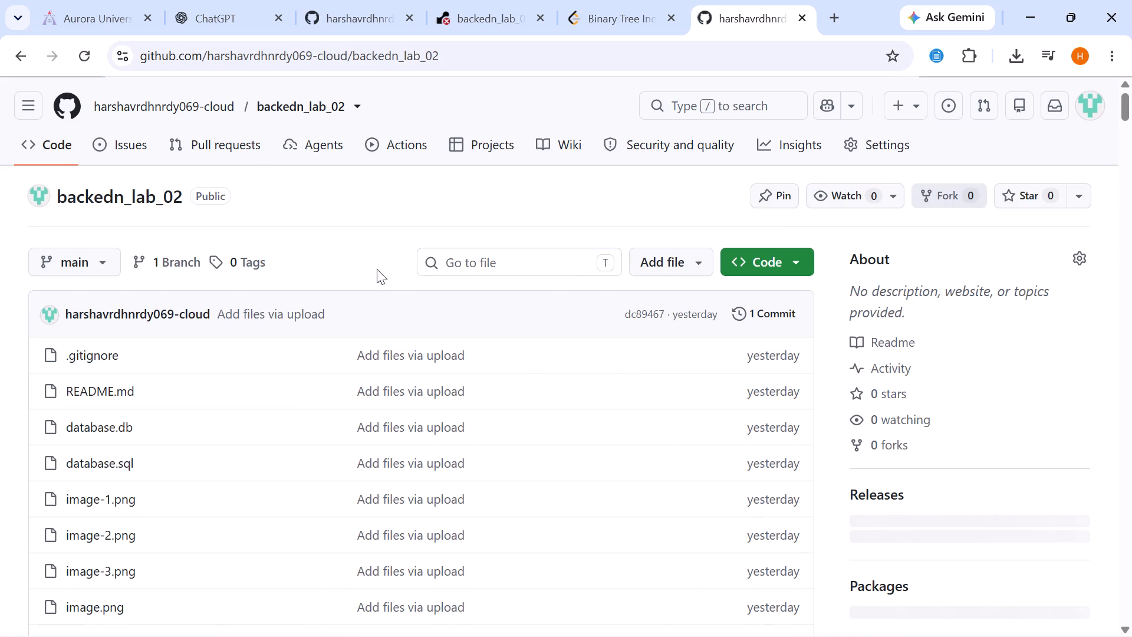
Copy the HTTPS clone URL of the backedn_lab_02 repository.
click(794, 267)
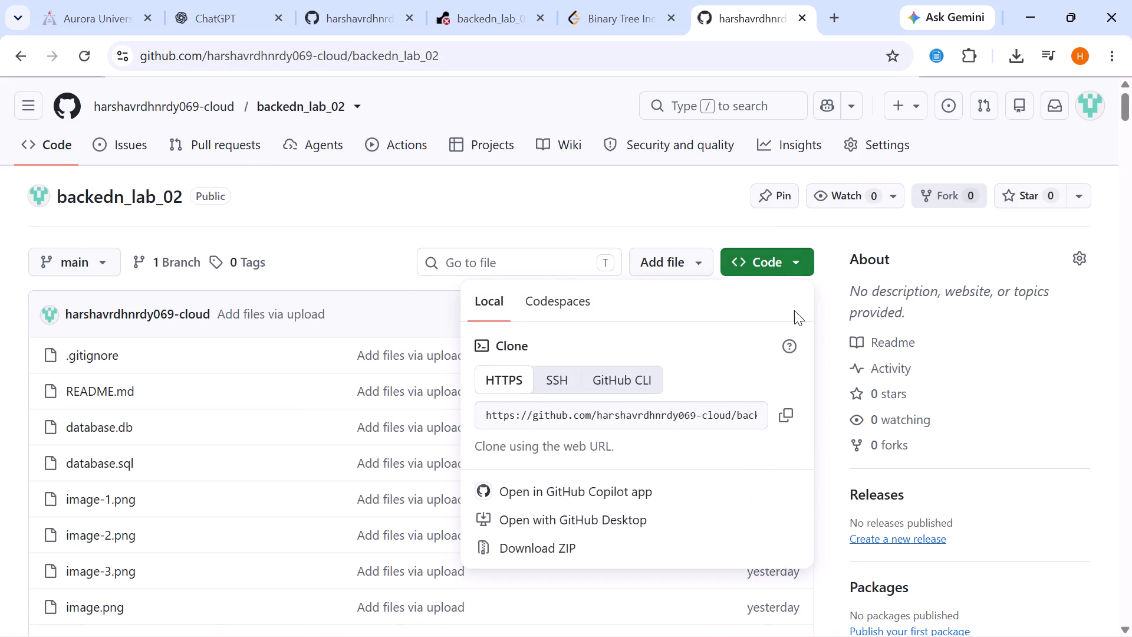
click(790, 409)
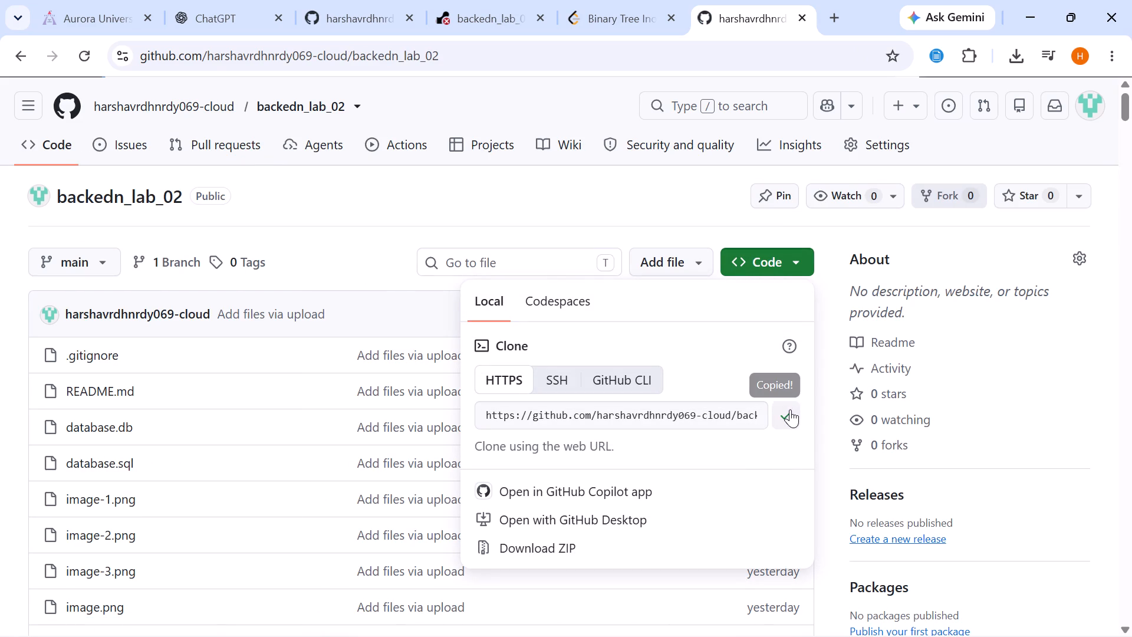
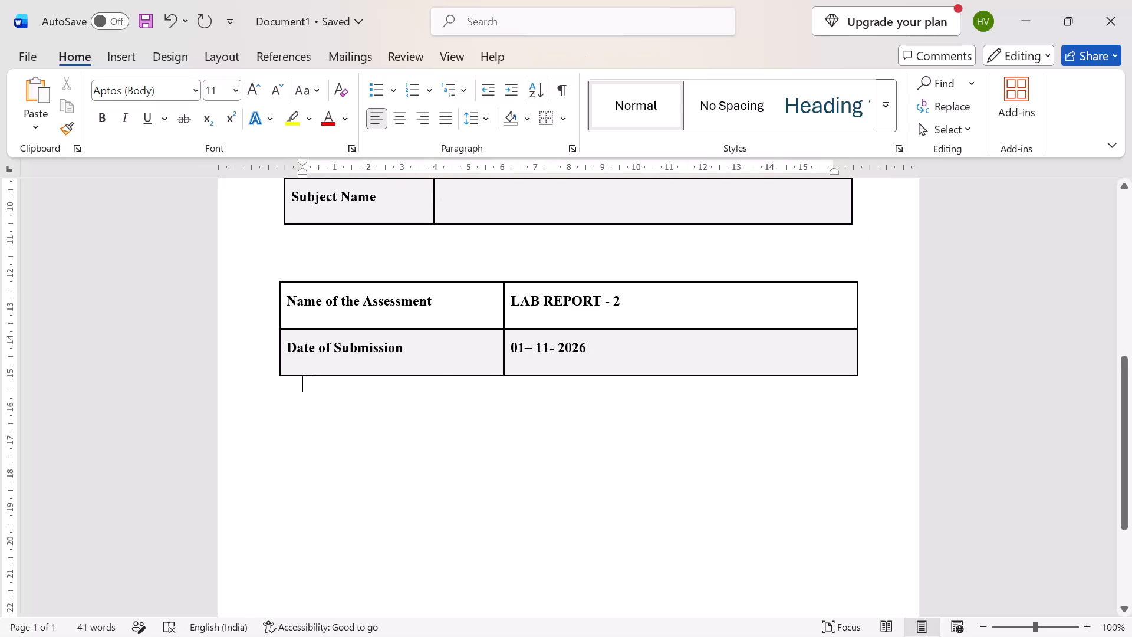
Add the label "LINK : " on a new line below the assessment table, leaving blank space above it.
key(Return)
key(Return)
text(LIN:)
key(BackSpace)
text(K)
key(space)
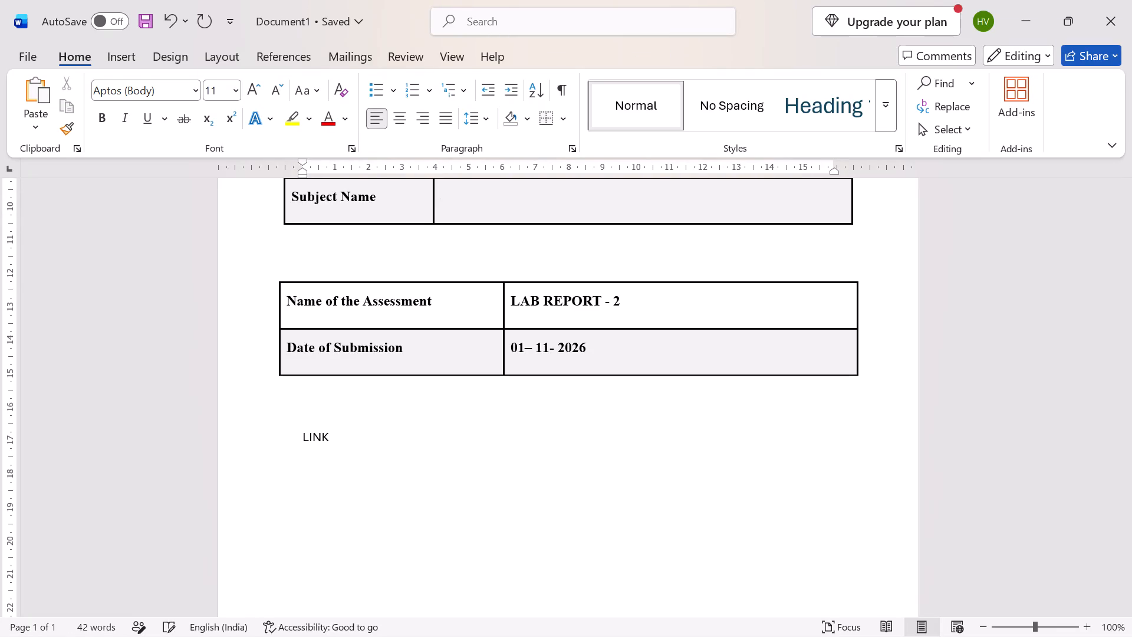
text(:)
key(space)
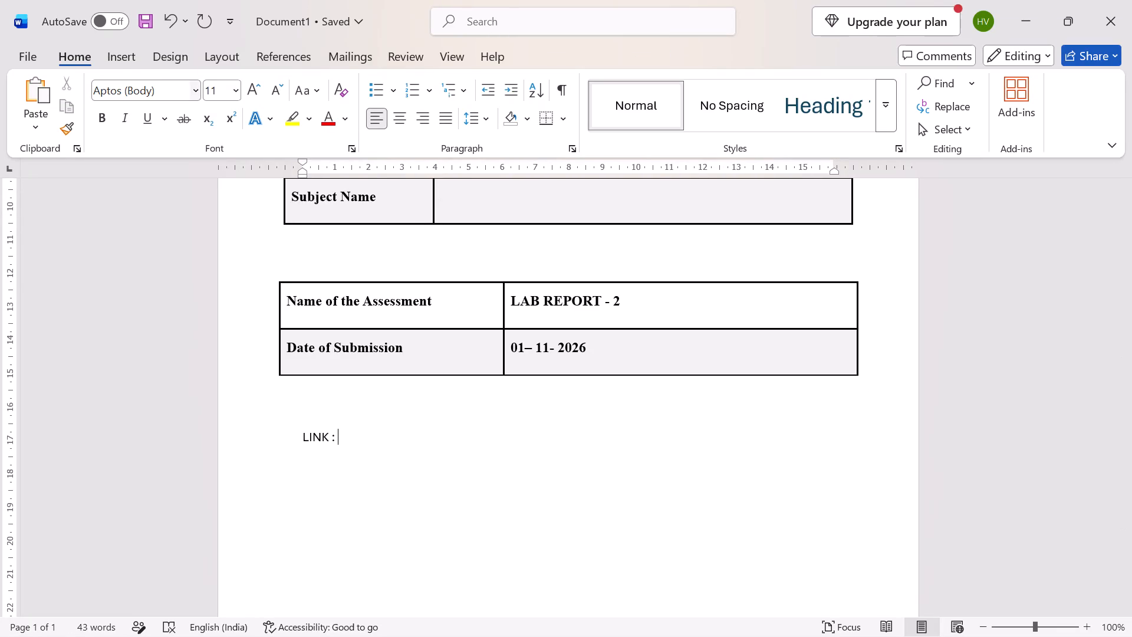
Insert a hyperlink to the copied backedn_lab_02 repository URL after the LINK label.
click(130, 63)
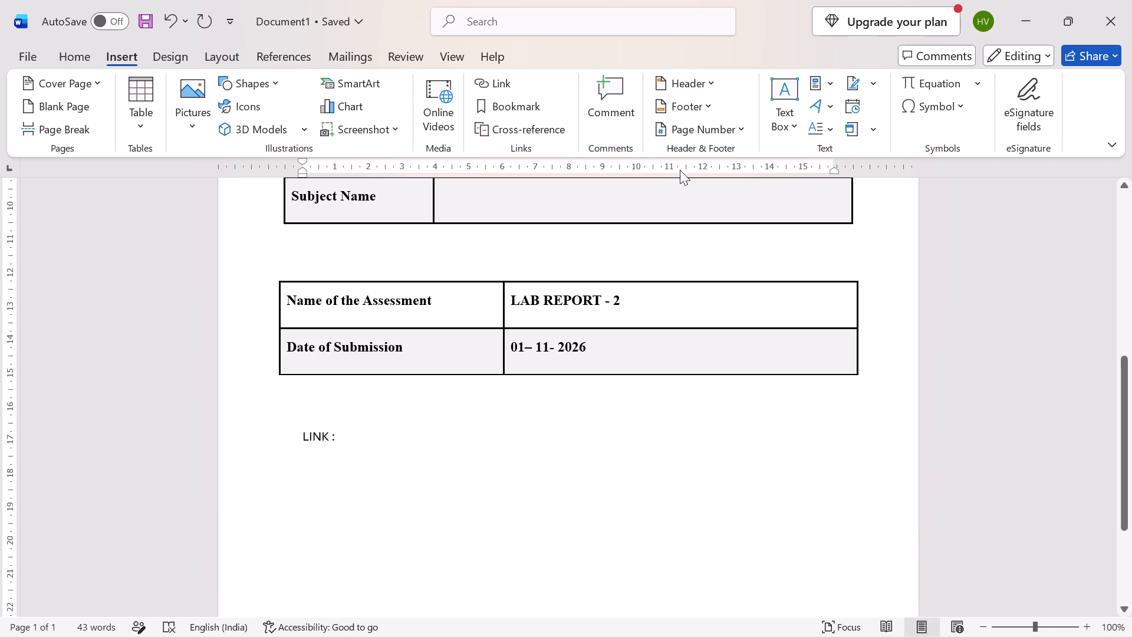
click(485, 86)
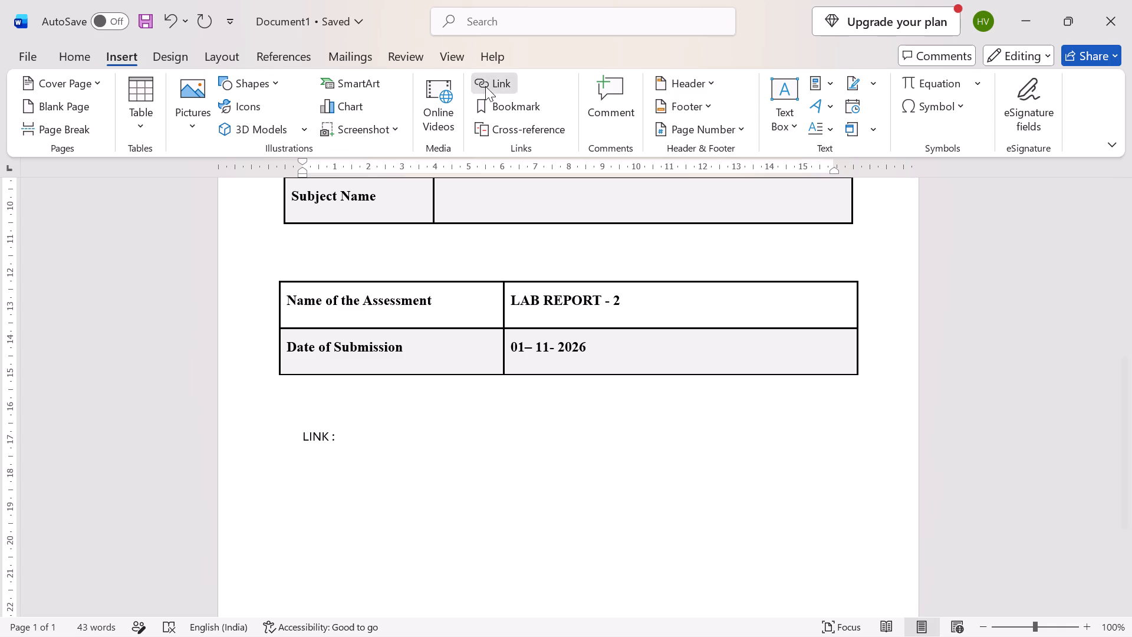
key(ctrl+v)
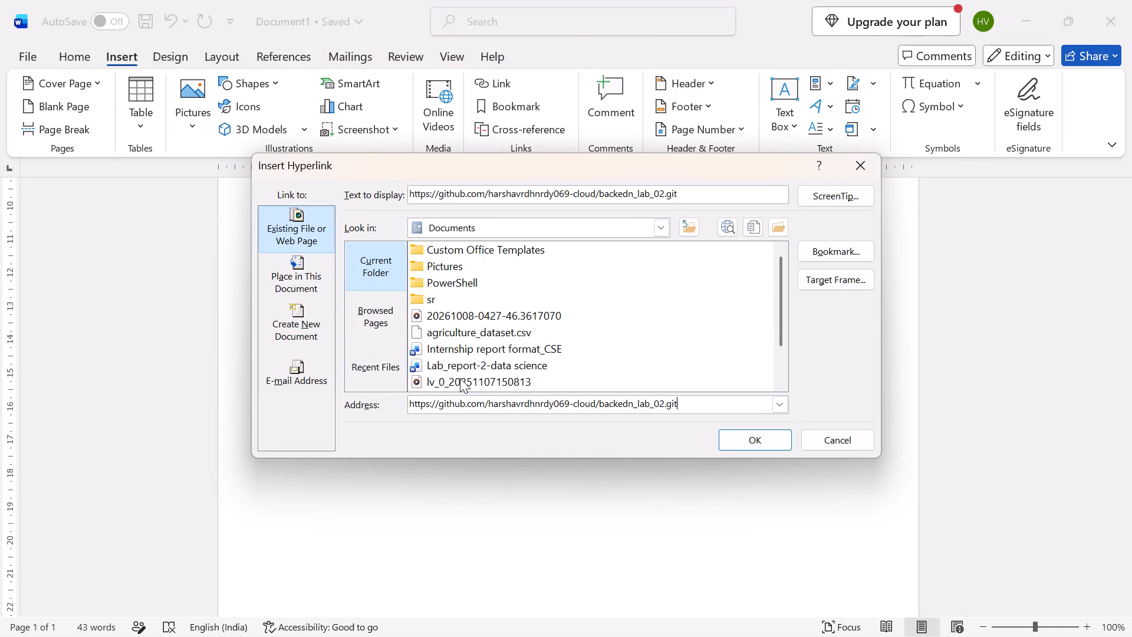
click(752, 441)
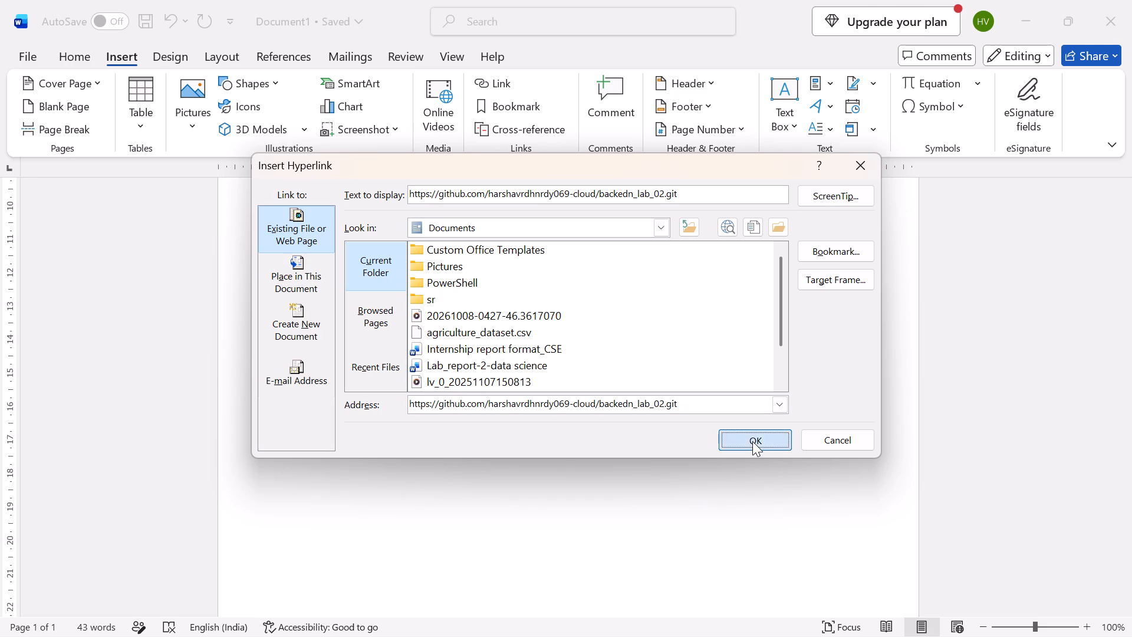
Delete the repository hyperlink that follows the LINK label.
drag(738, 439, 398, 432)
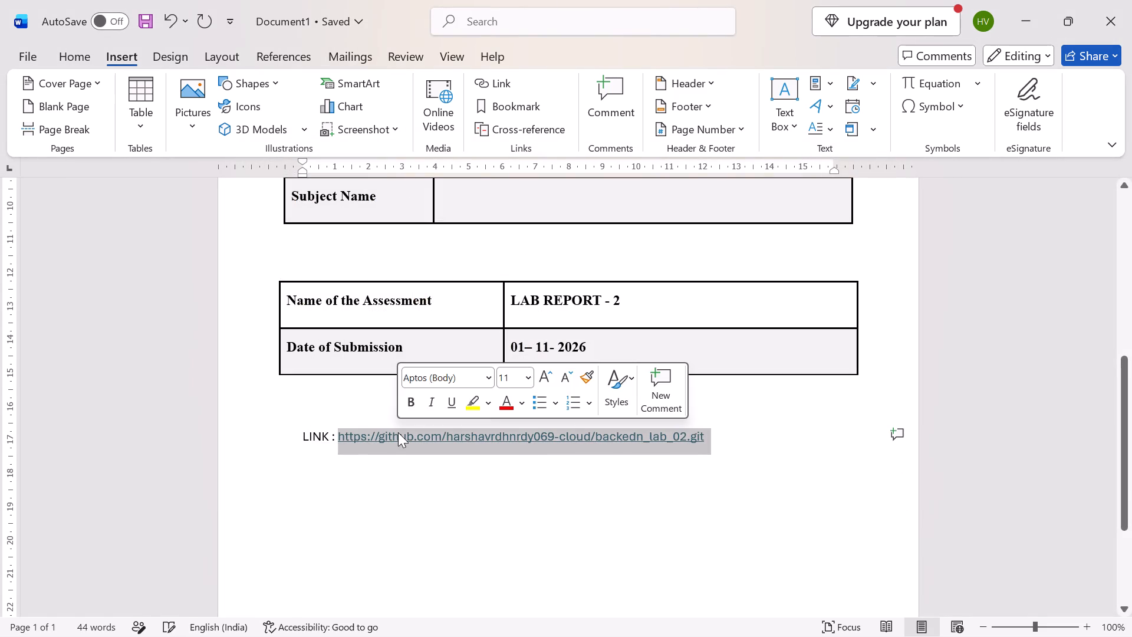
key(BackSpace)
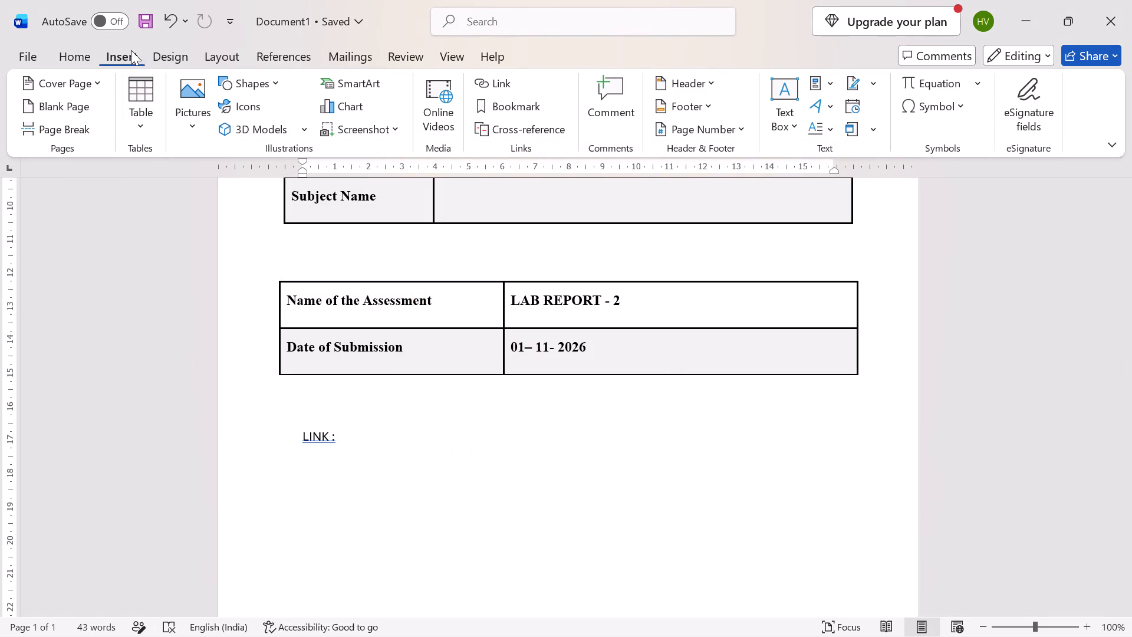
Insert the copied backedn_lab_02 repository URL as a hyperlink after the LINK label.
click(490, 75)
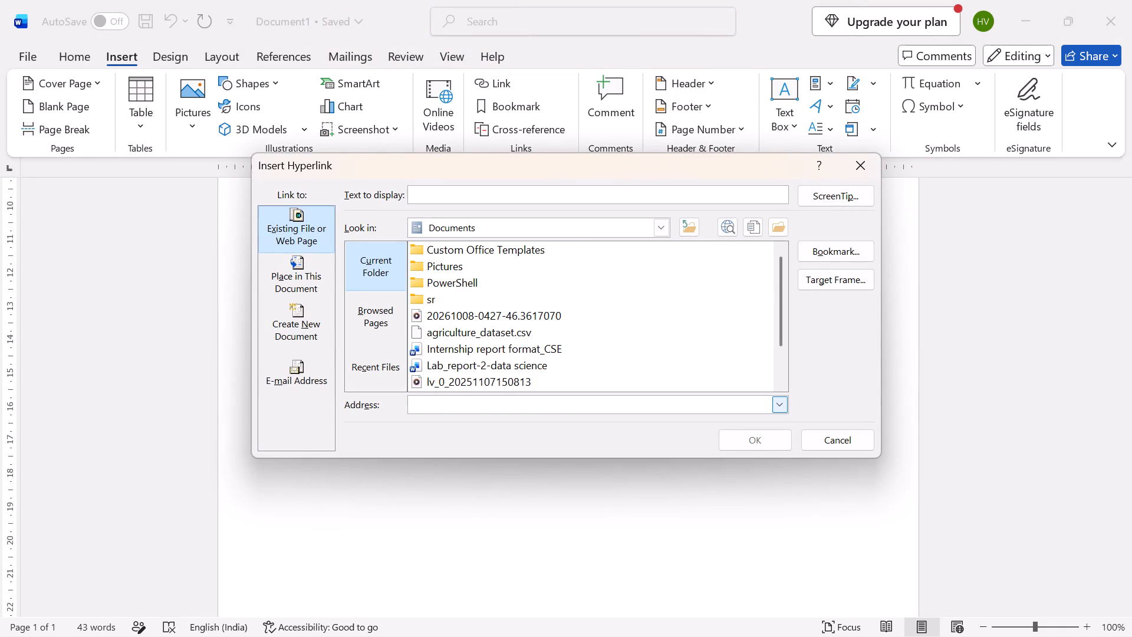
key(ctrl+v)
click(785, 434)
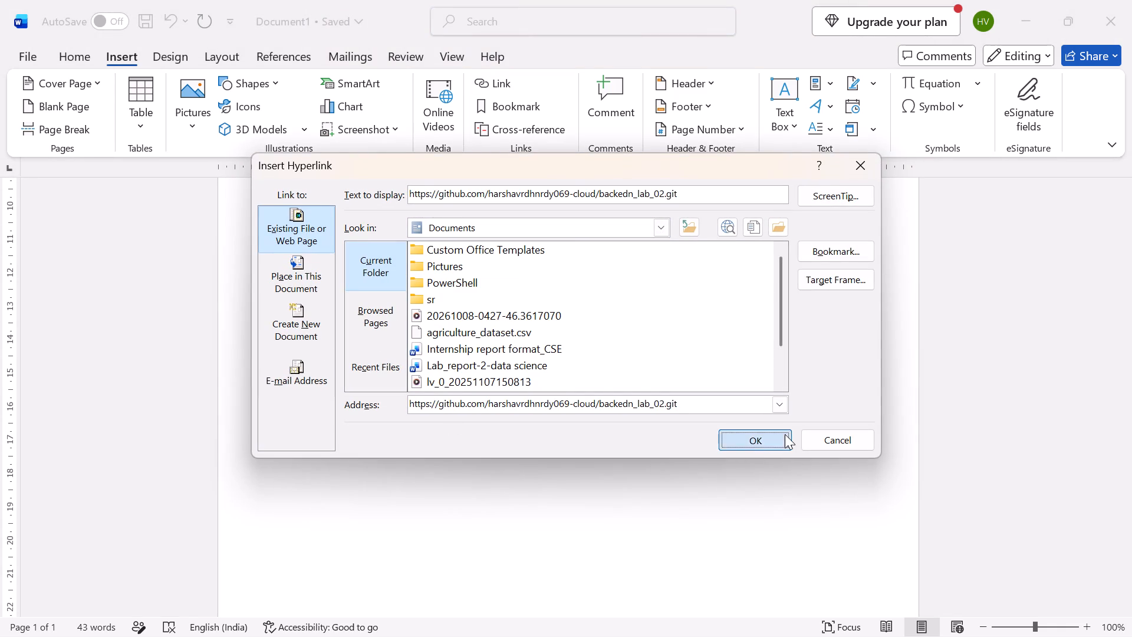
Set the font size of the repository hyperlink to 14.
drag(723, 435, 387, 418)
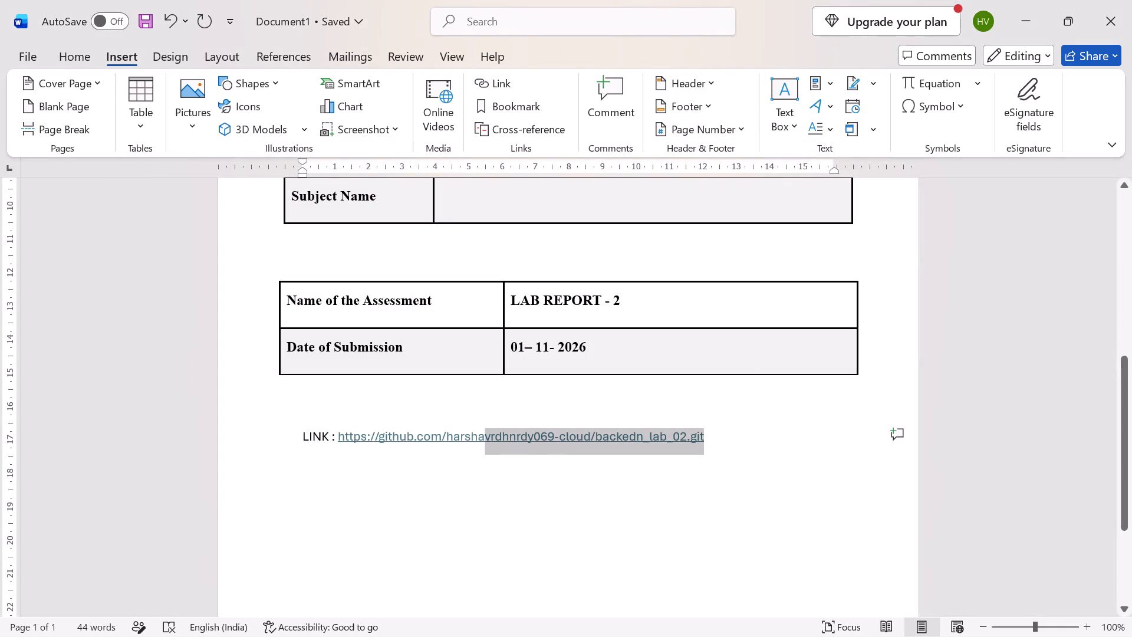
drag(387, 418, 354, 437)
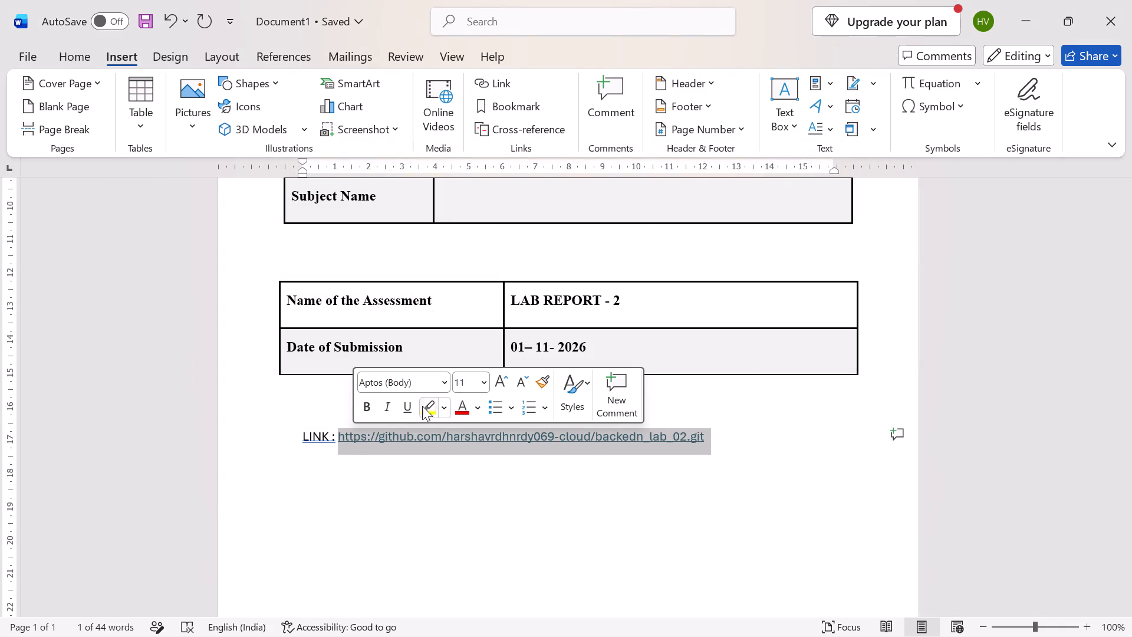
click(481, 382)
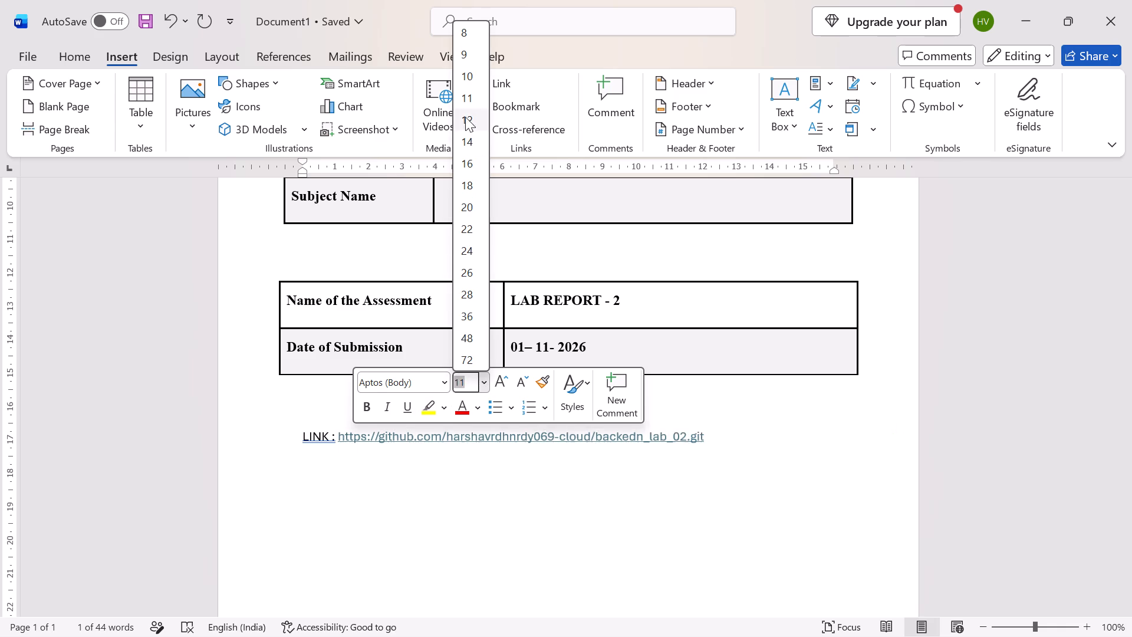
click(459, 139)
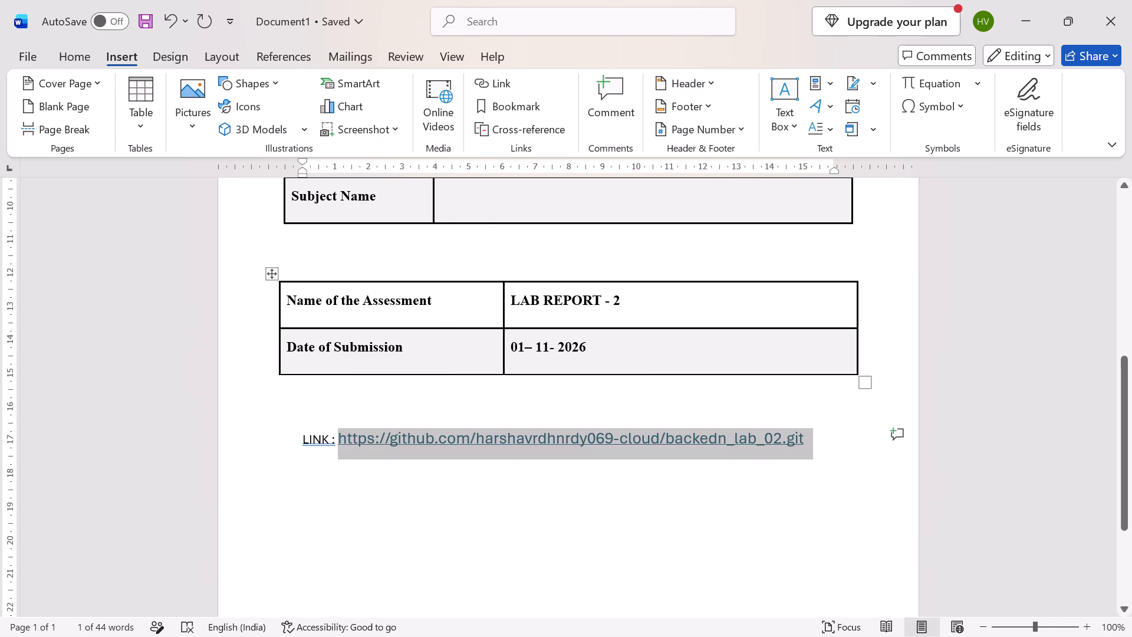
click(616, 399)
Set the font size of the entire LINK line, including its label and hyperlink, to 14.
drag(812, 437, 729, 434)
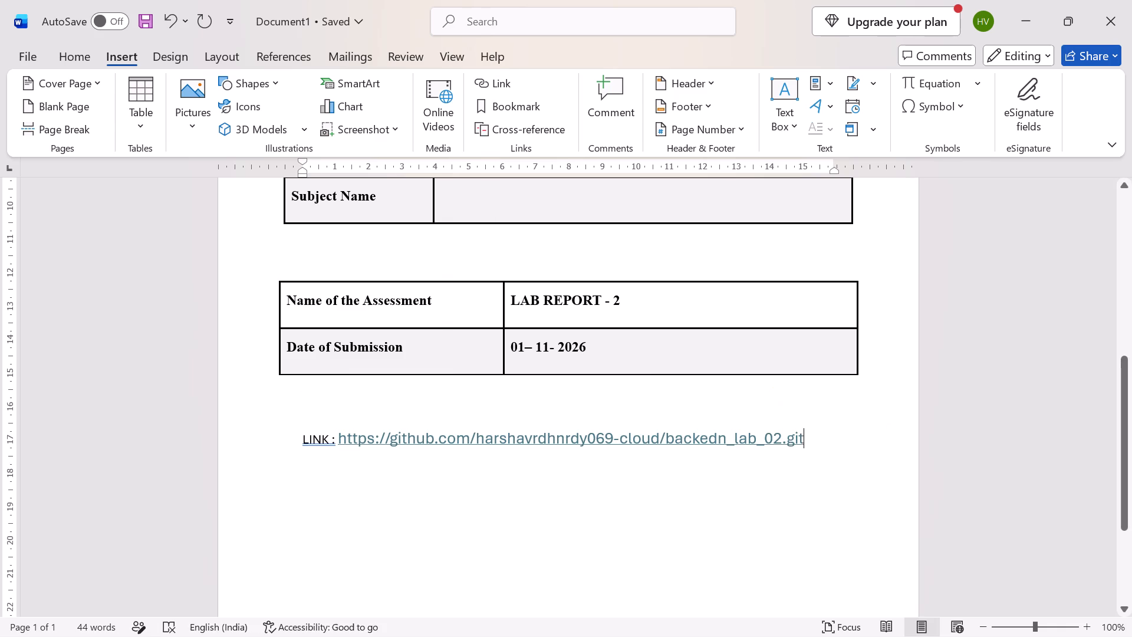
drag(729, 434, 374, 426)
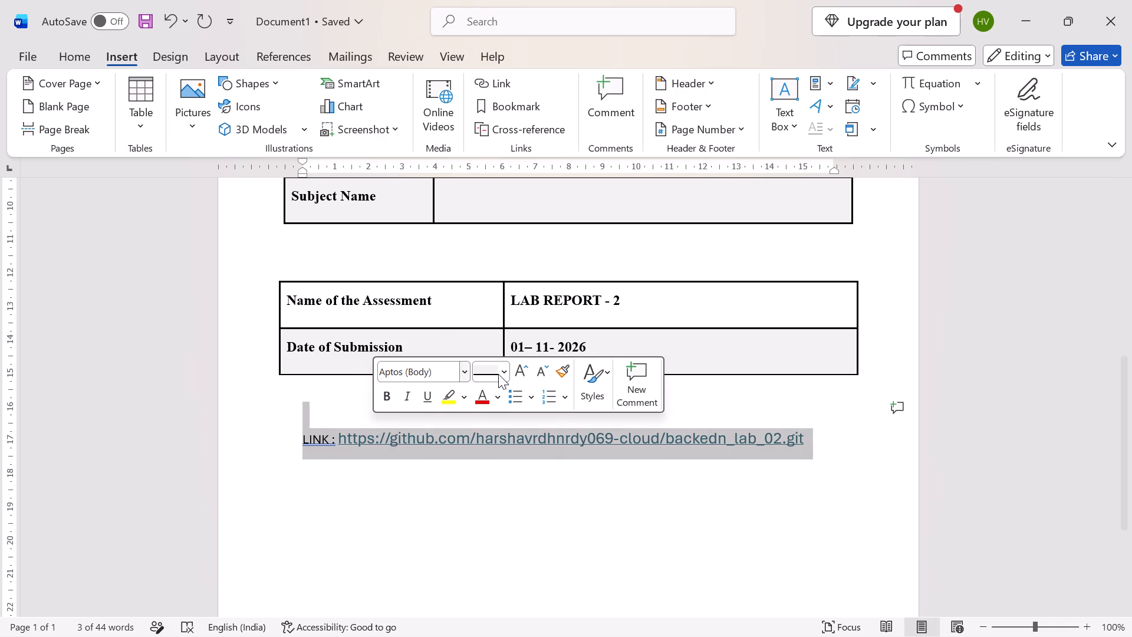
click(498, 374)
click(504, 372)
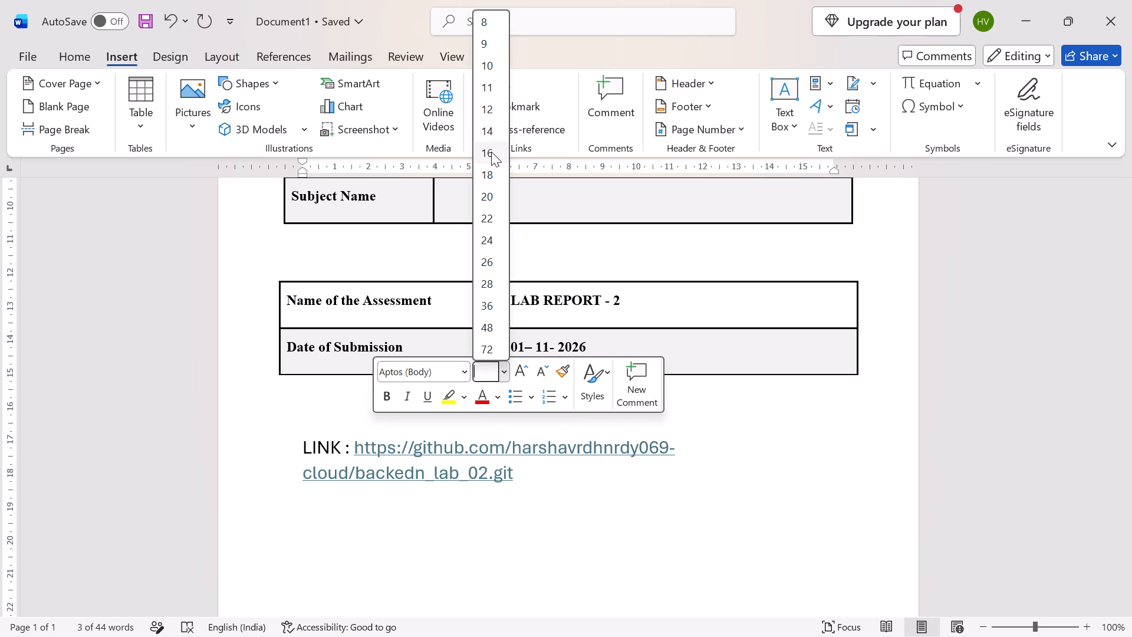
click(490, 133)
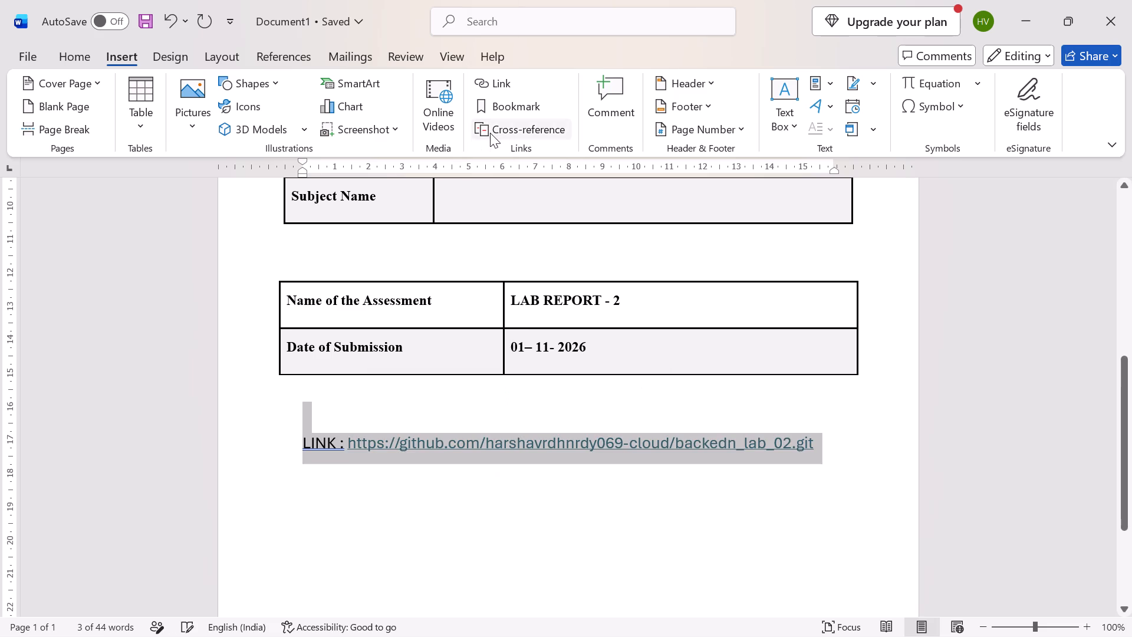
click(615, 464)
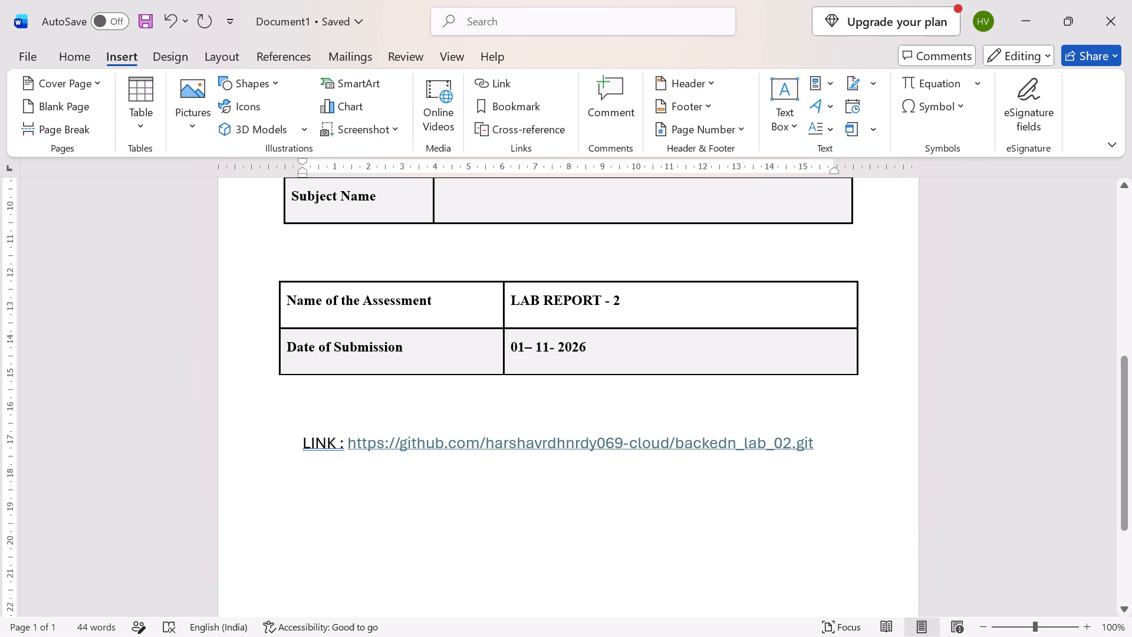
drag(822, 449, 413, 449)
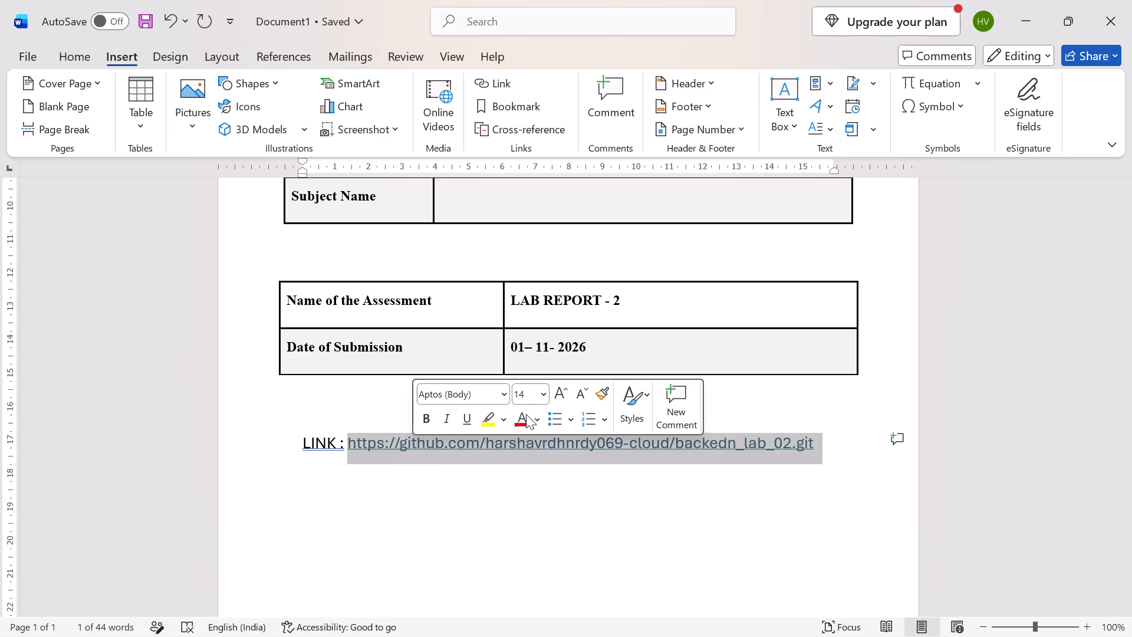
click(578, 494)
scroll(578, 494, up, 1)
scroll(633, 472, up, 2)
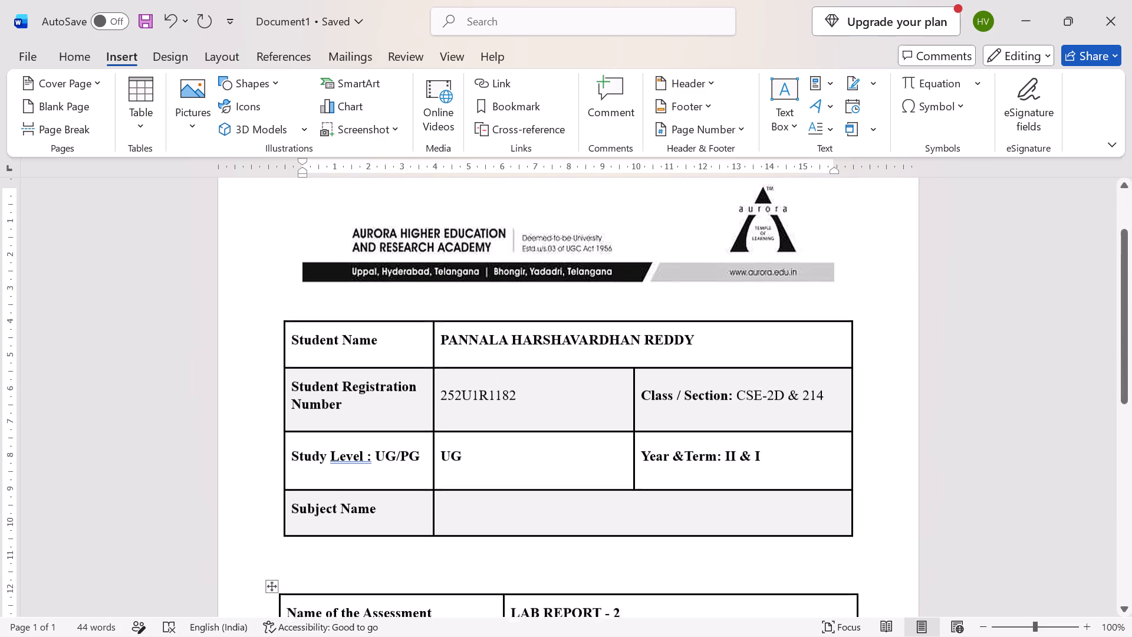
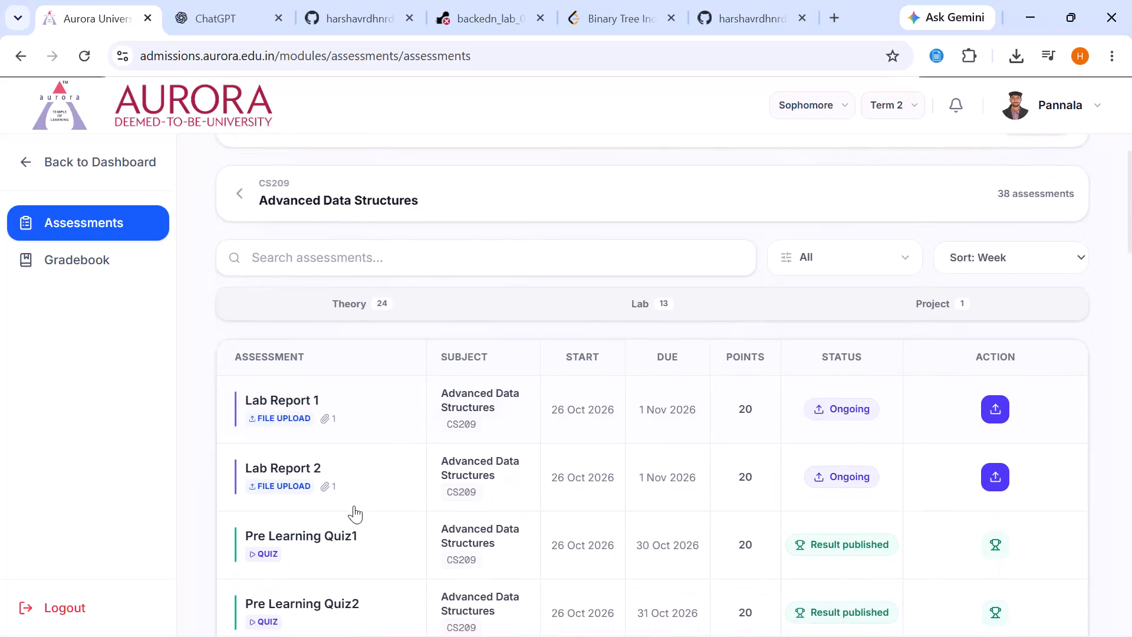
Switch from the Advanced Data Structures assessments to the assessment list of Backend Development Fundamentals.
scroll(354, 505, up, 2)
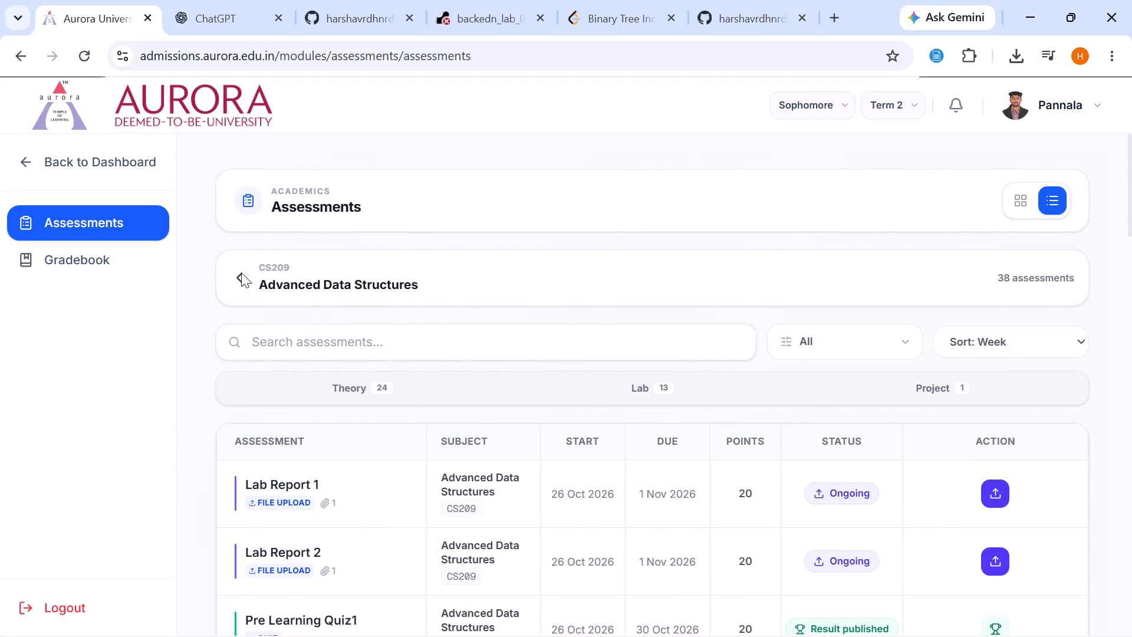
click(241, 272)
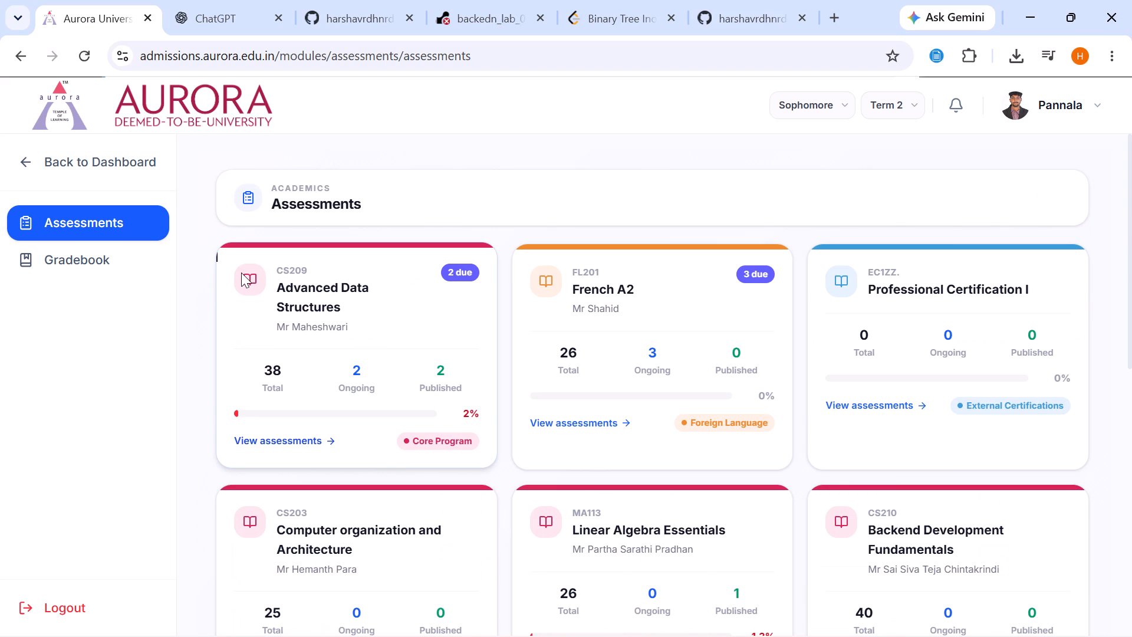
scroll(241, 272, down, 1)
scroll(667, 472, down, 1)
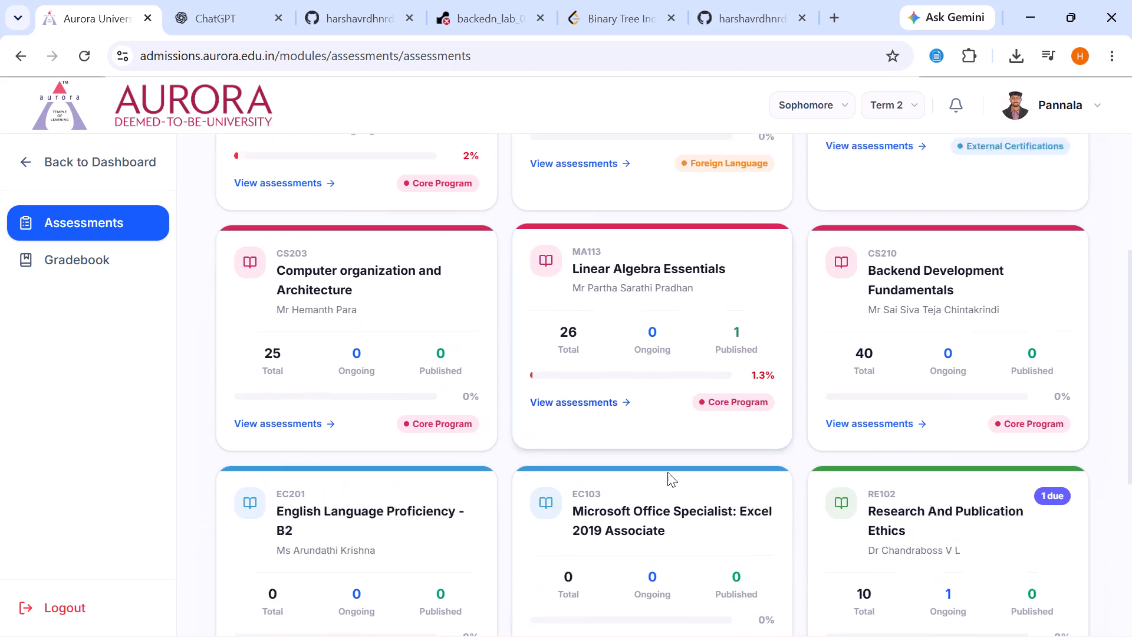
scroll(667, 472, down, 1)
click(916, 391)
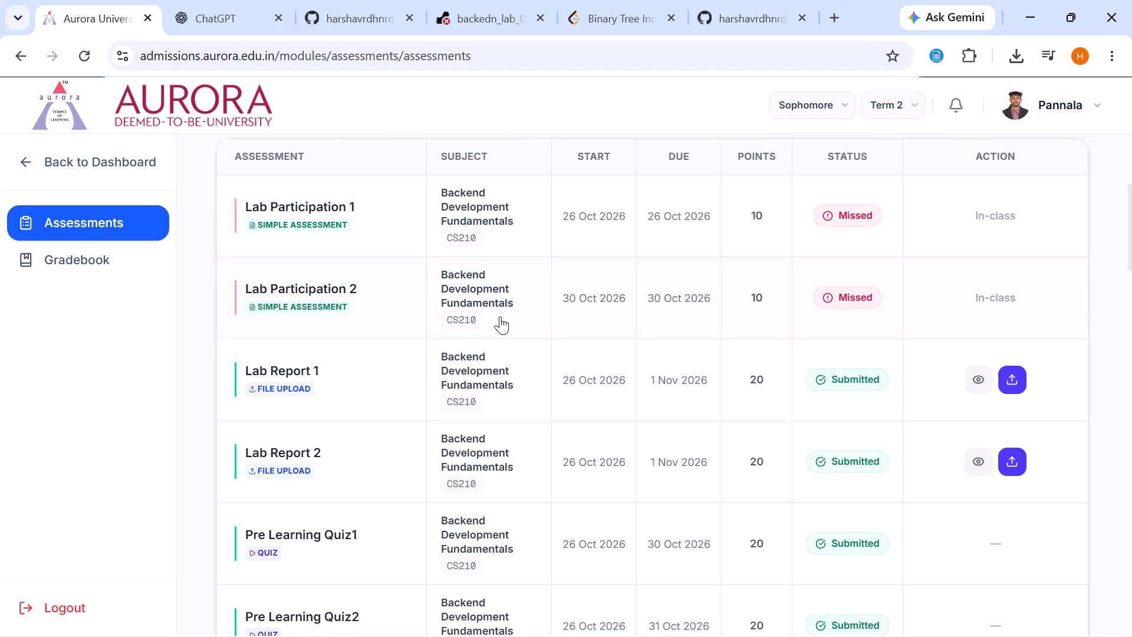
Review the file already submitted for Backend Development Fundamentals Lab Report 1, and close it.
scroll(500, 316, up, 1)
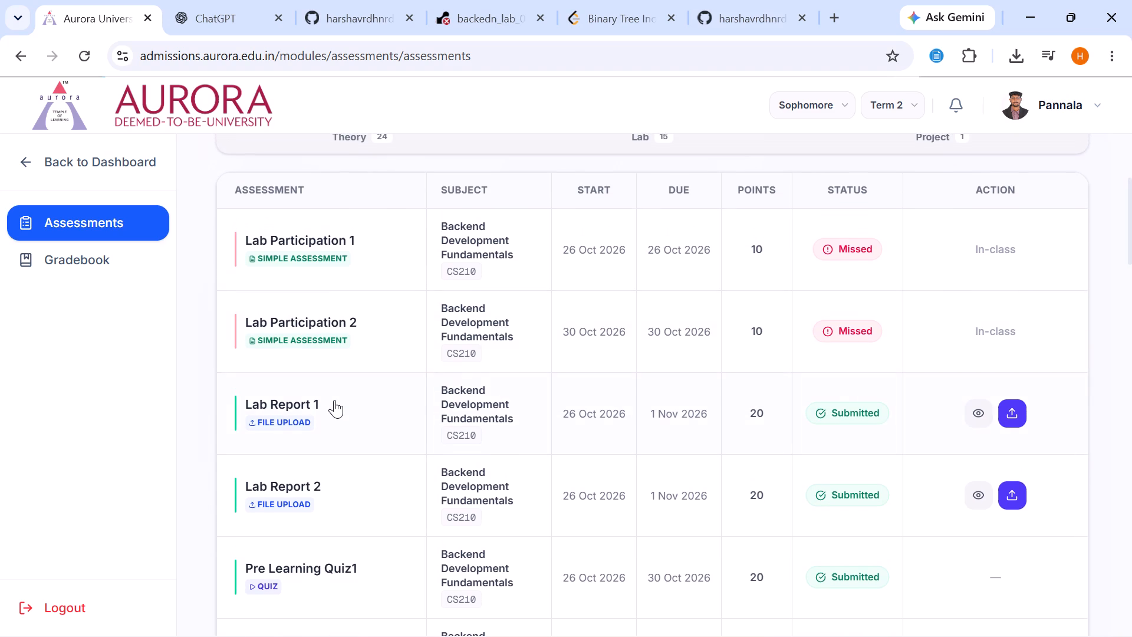
scroll(334, 400, down, 1)
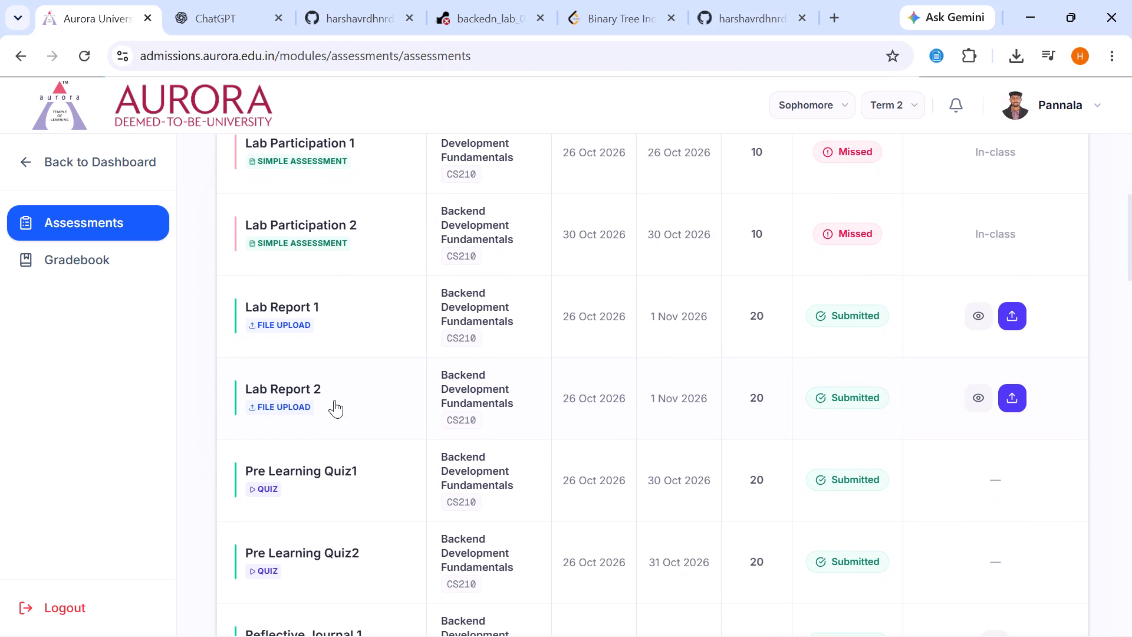
scroll(334, 400, right, 2)
scroll(334, 400, up, 1)
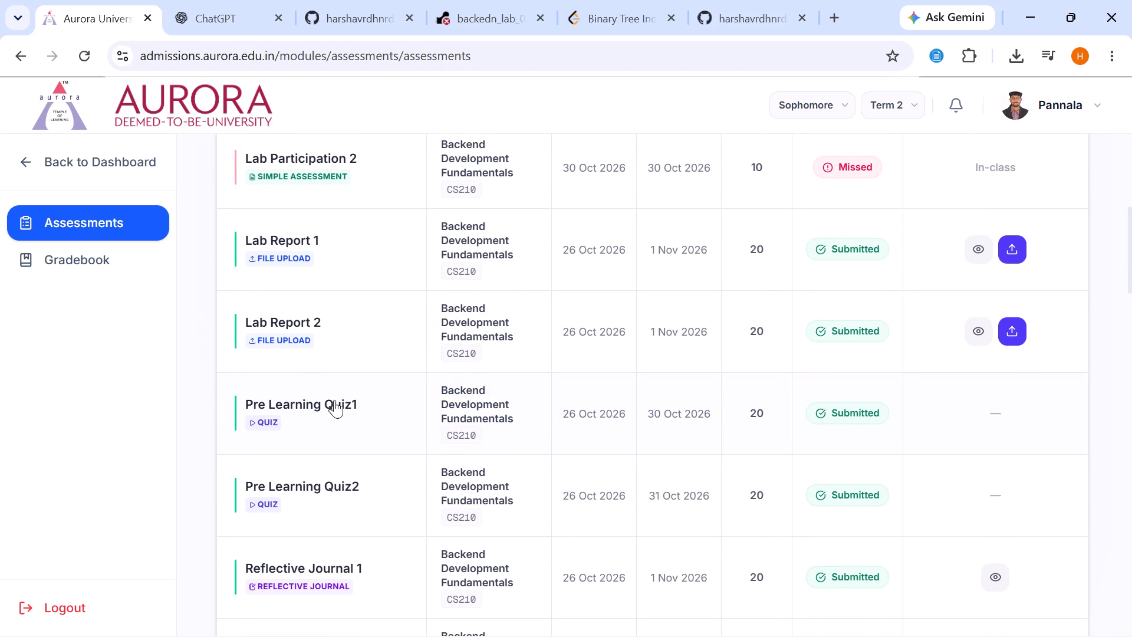
scroll(334, 400, up, 1)
click(982, 252)
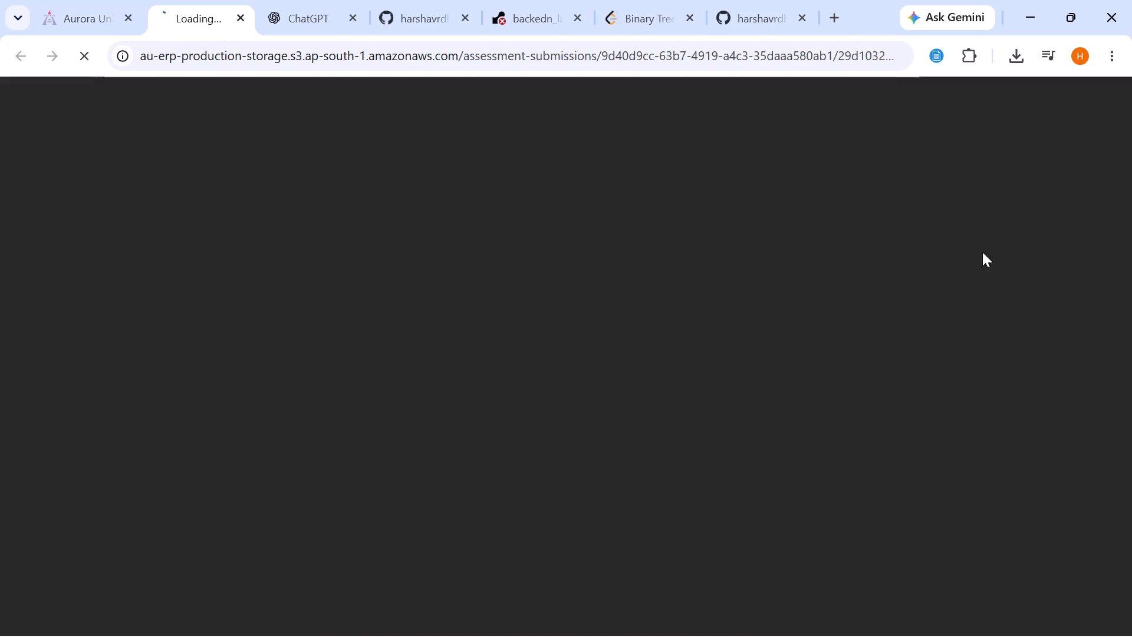
scroll(741, 301, down, 5)
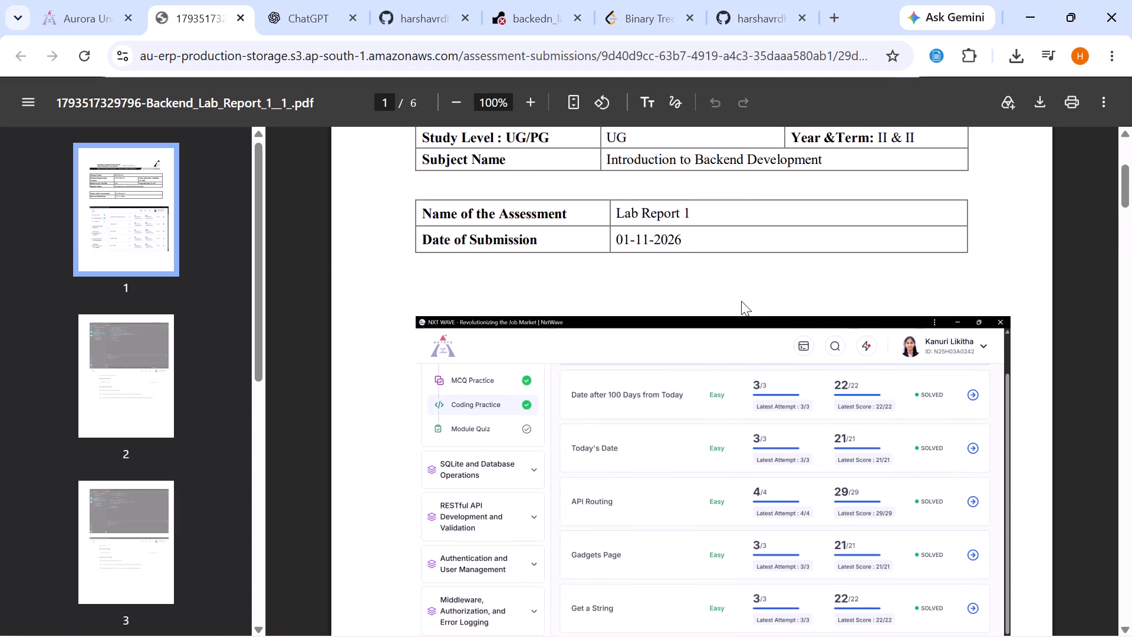
scroll(741, 301, down, 2)
scroll(741, 301, up, 7)
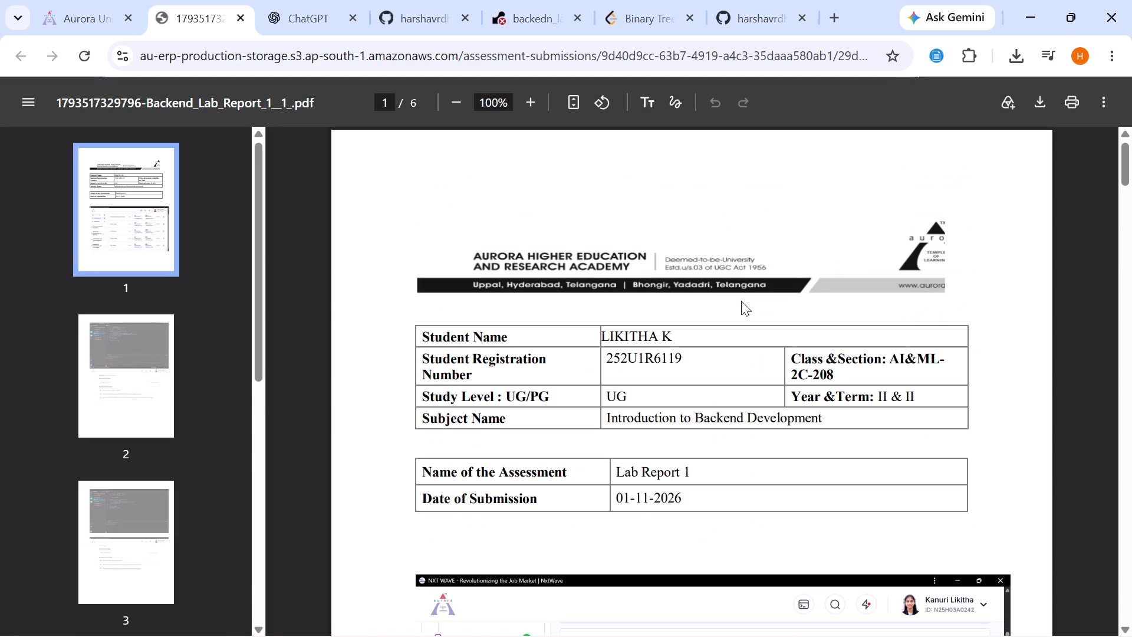
scroll(741, 301, up, 1)
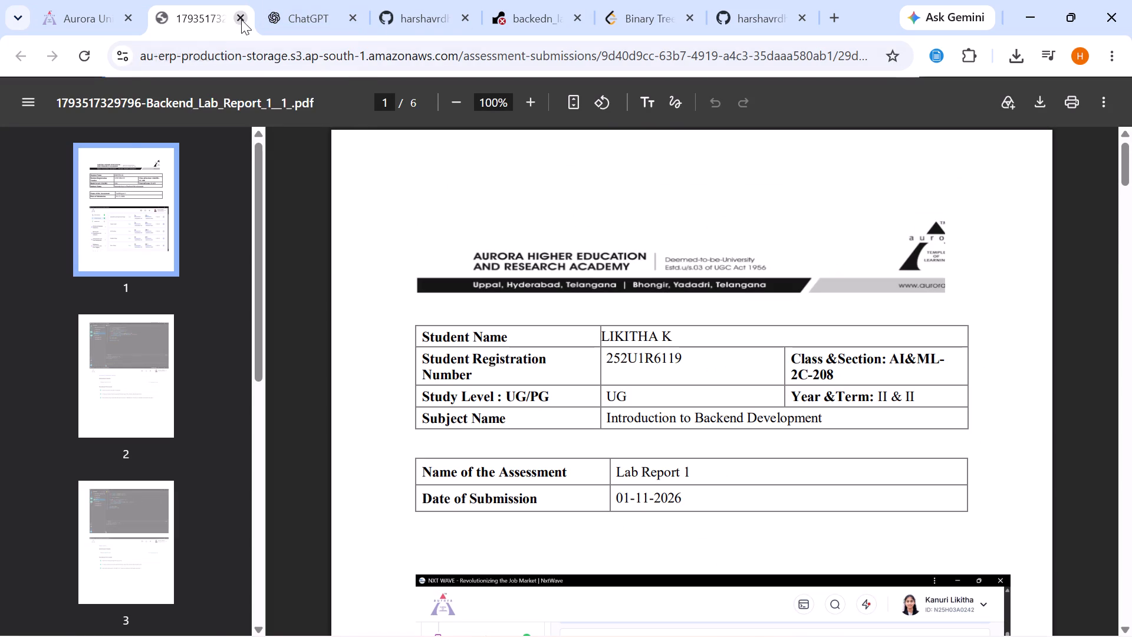
click(241, 19)
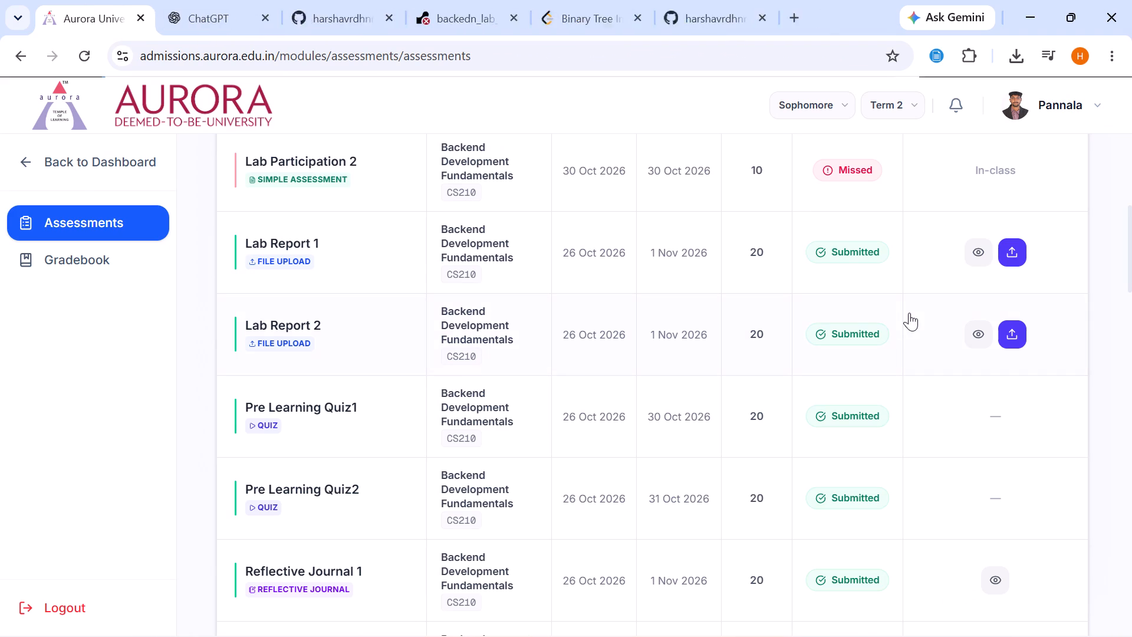
Upload the BACKND LAB 1 file from Downloads as the new Backend Development Fundamentals Lab Report 1 submission.
click(1011, 253)
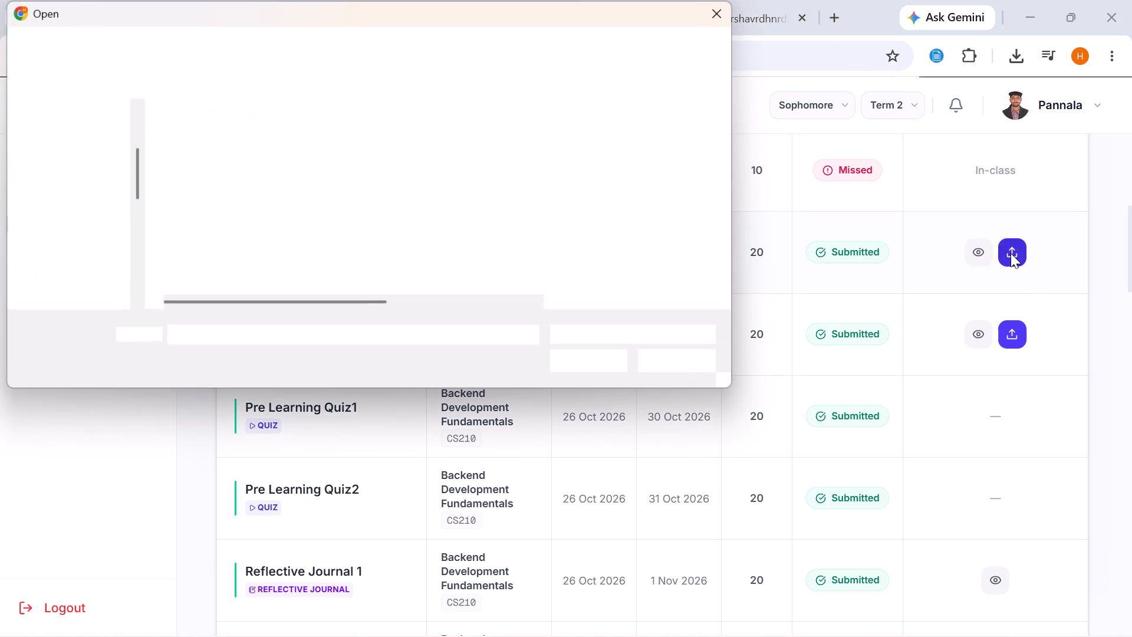
click(64, 296)
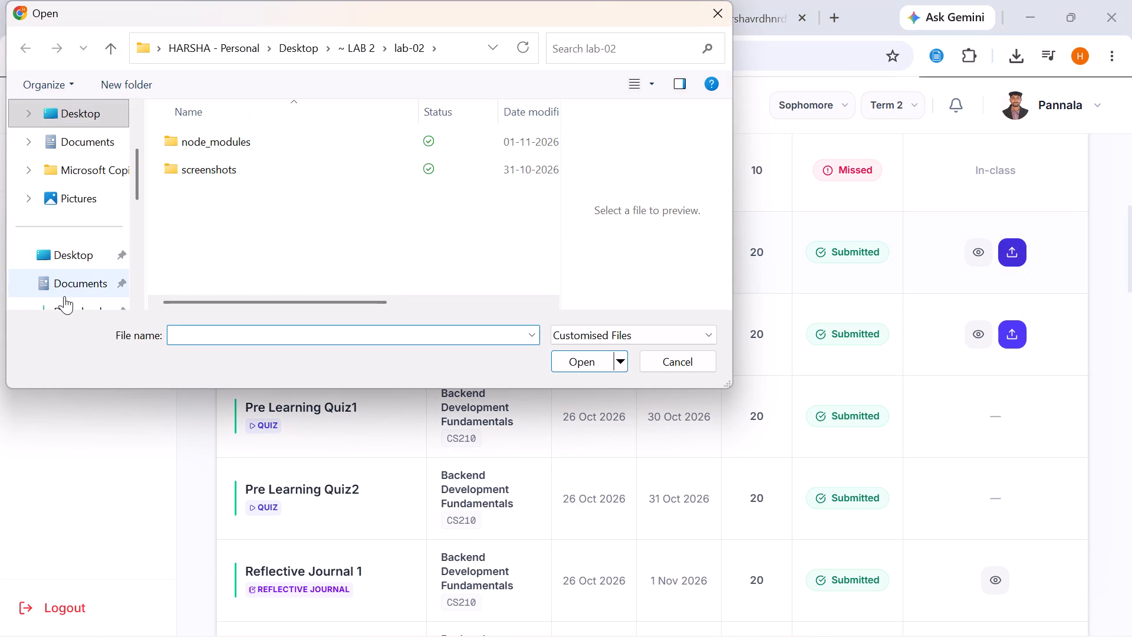
scroll(64, 296, down, 1)
click(85, 186)
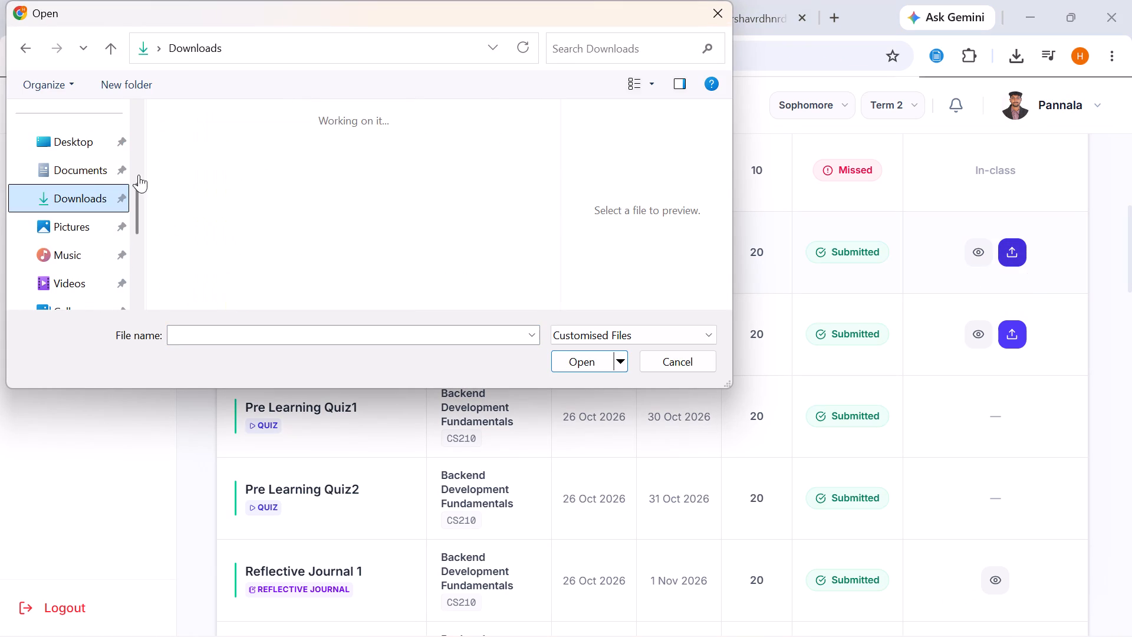
click(275, 262)
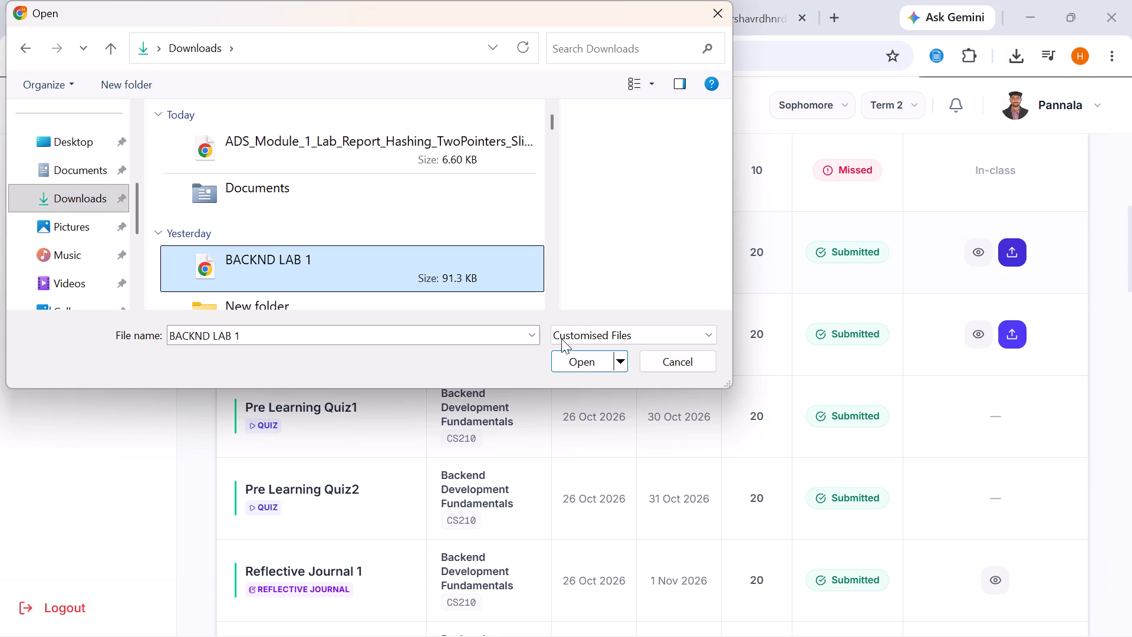
click(599, 363)
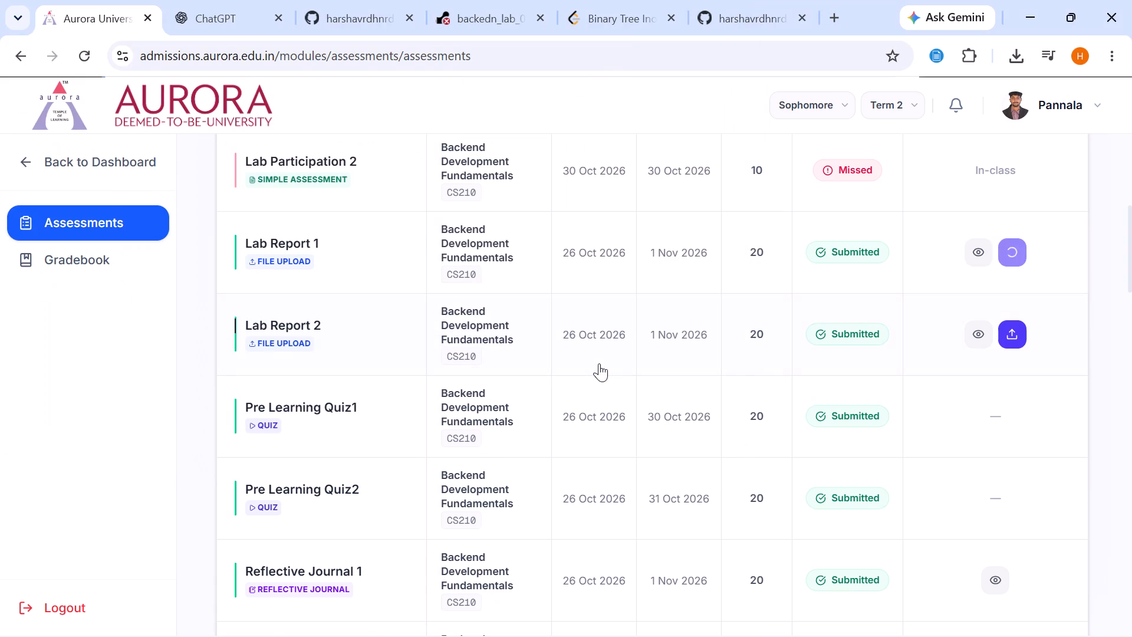
Review the file already submitted for Backend Development Fundamentals Lab Report 2 through its last page, and close it.
click(980, 337)
scroll(697, 341, down, 2)
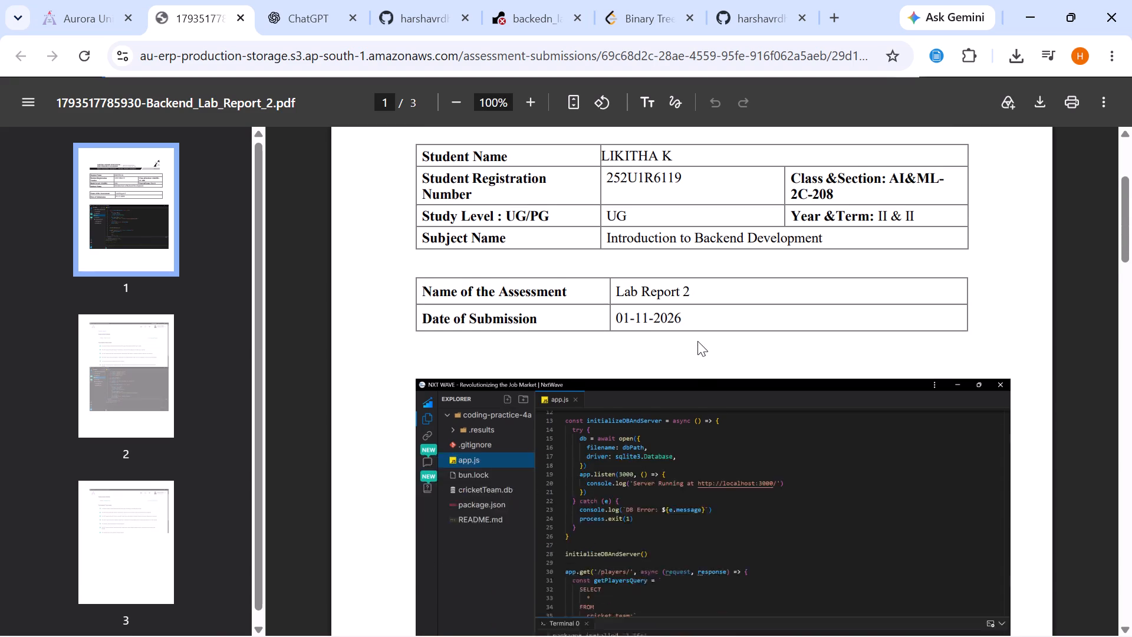
scroll(697, 341, down, 5)
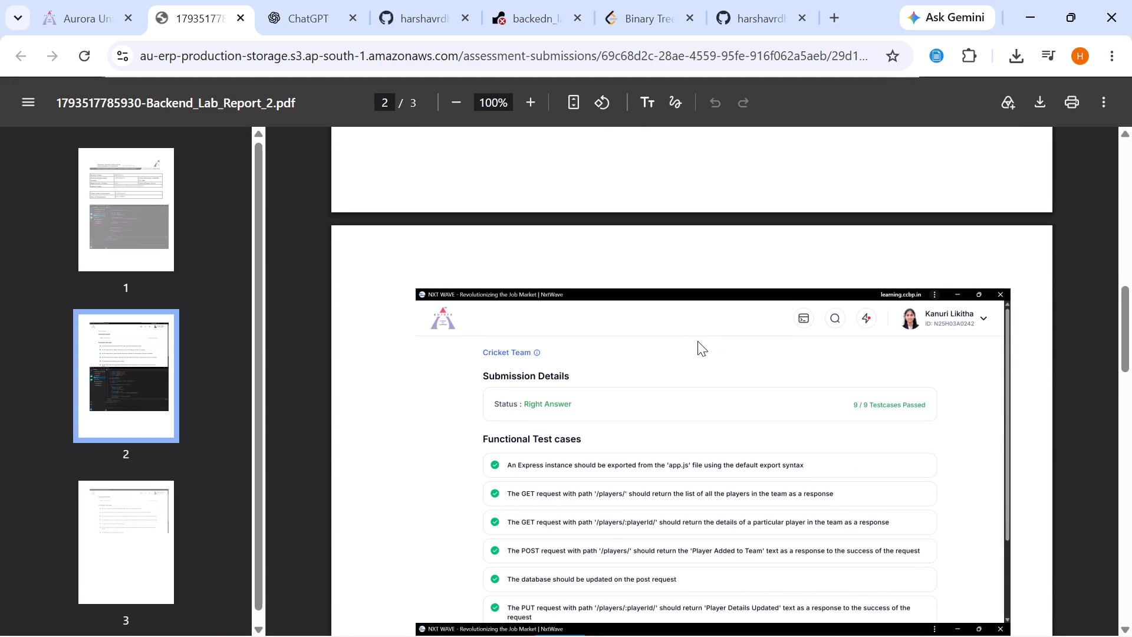
scroll(697, 341, down, 4)
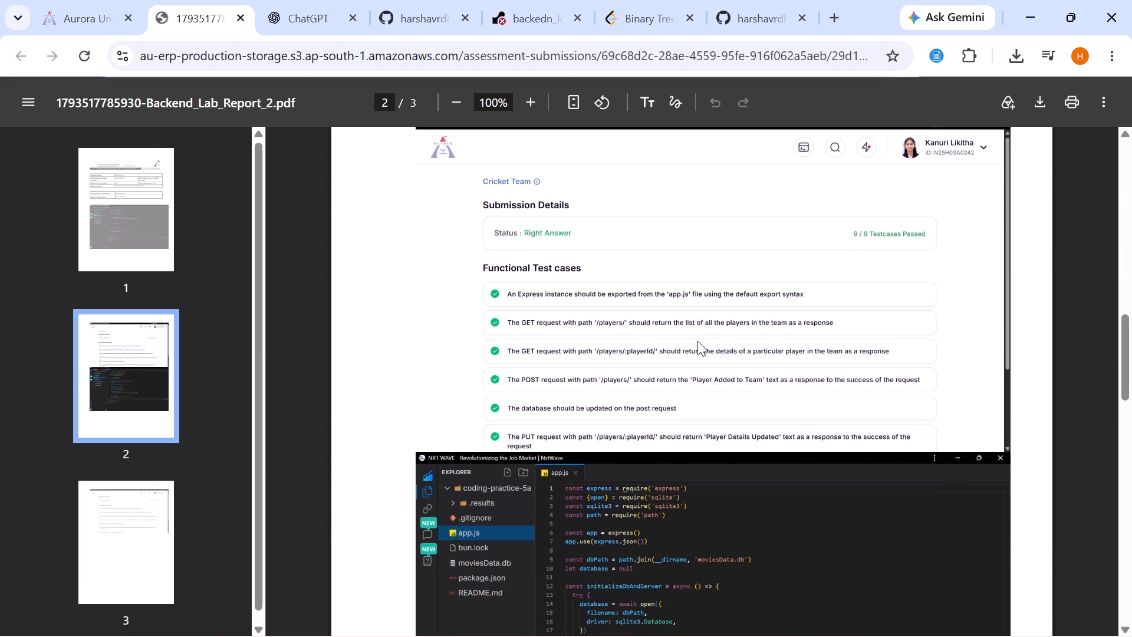
scroll(697, 341, down, 9)
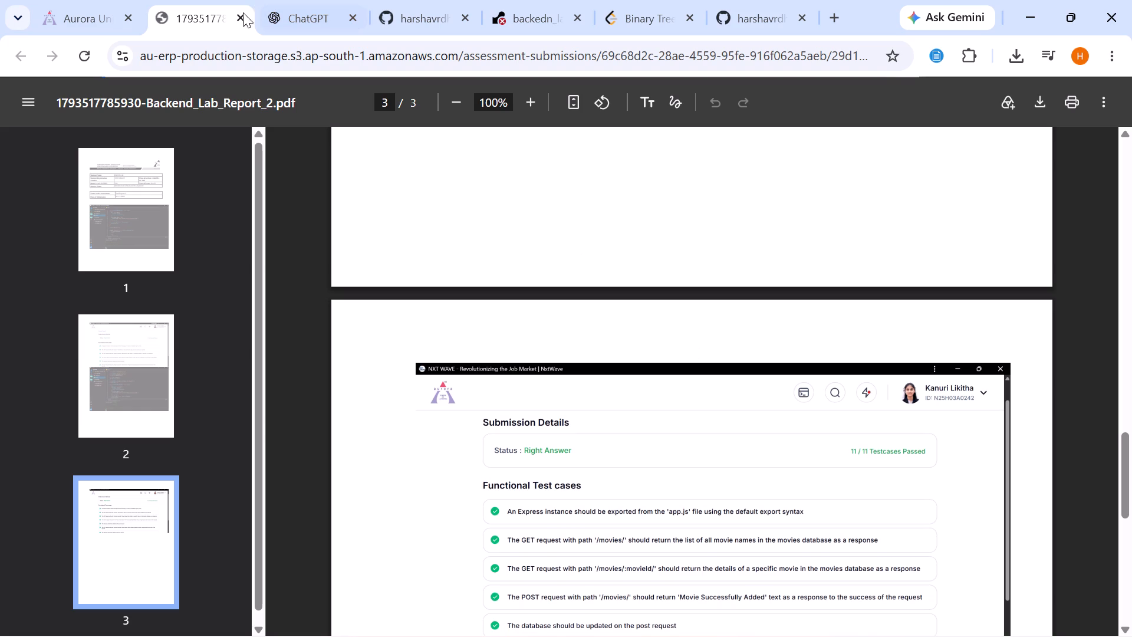
click(239, 17)
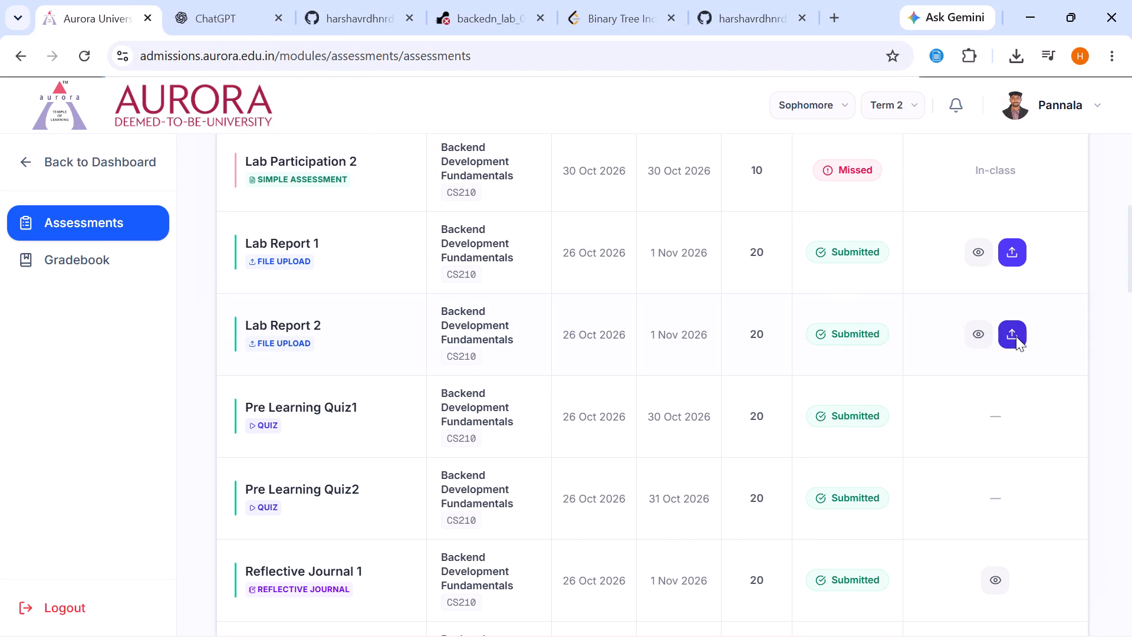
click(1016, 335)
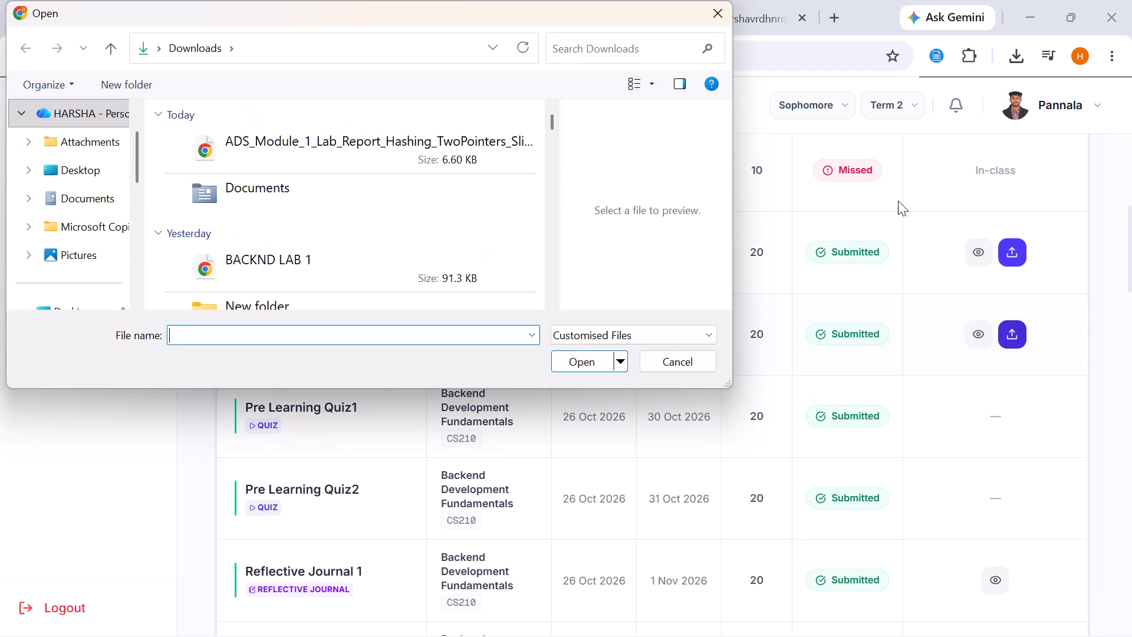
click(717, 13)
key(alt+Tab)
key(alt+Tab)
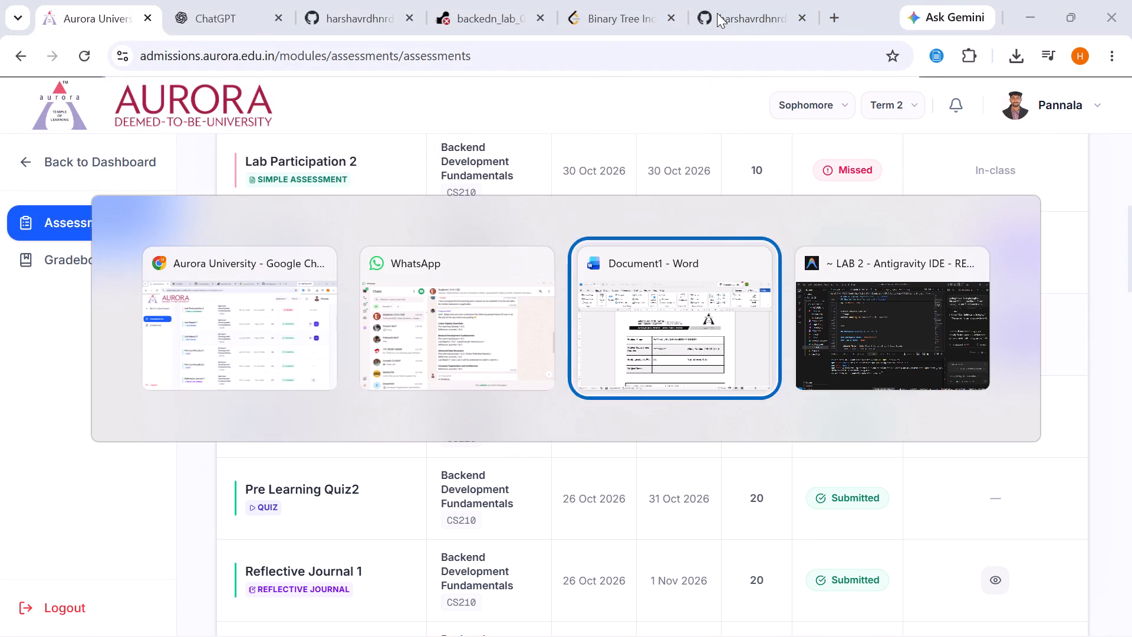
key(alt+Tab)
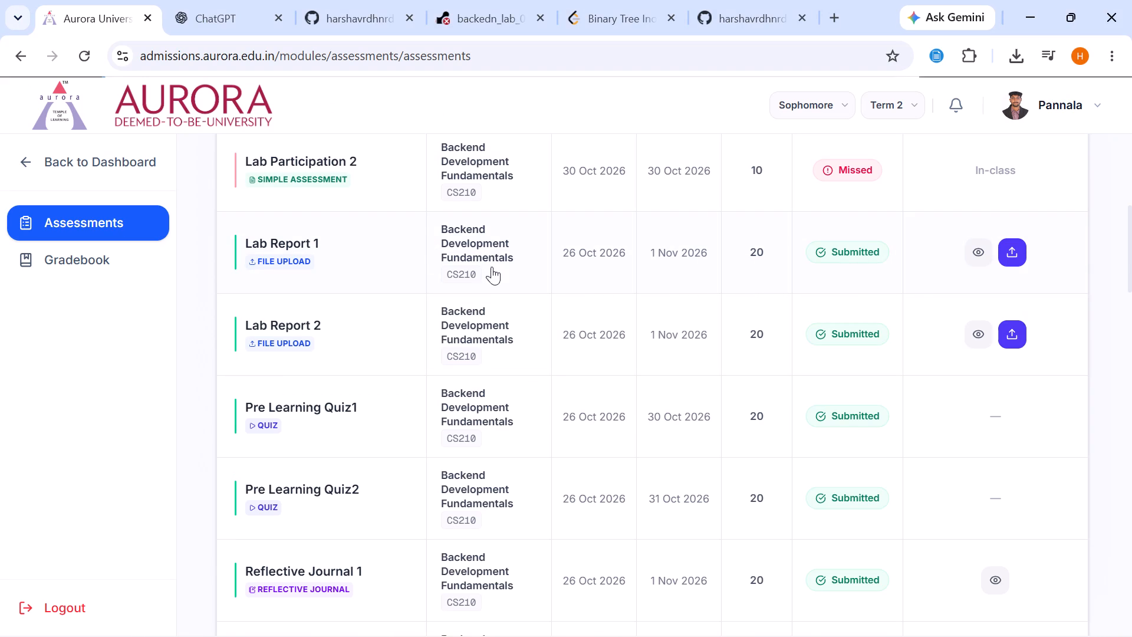
Copy the subject name Backend Development Fundamentals from the Lab Report 1 details and switch to the Word cover page.
click(516, 268)
drag(945, 146, 753, 146)
key(ctrl+c)
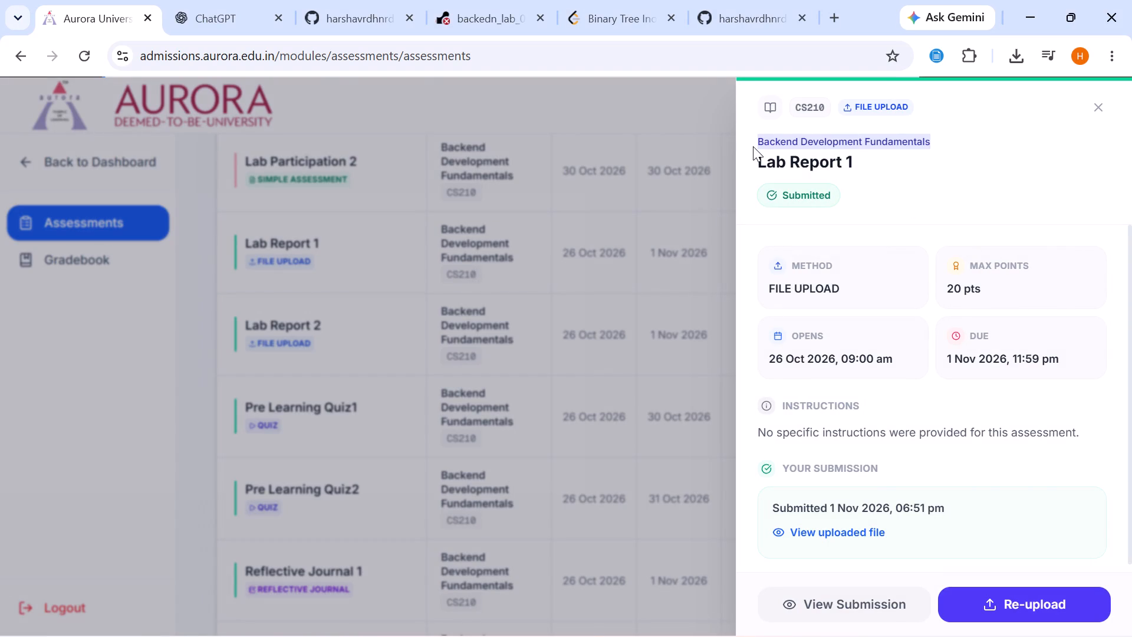
key(alt+Tab)
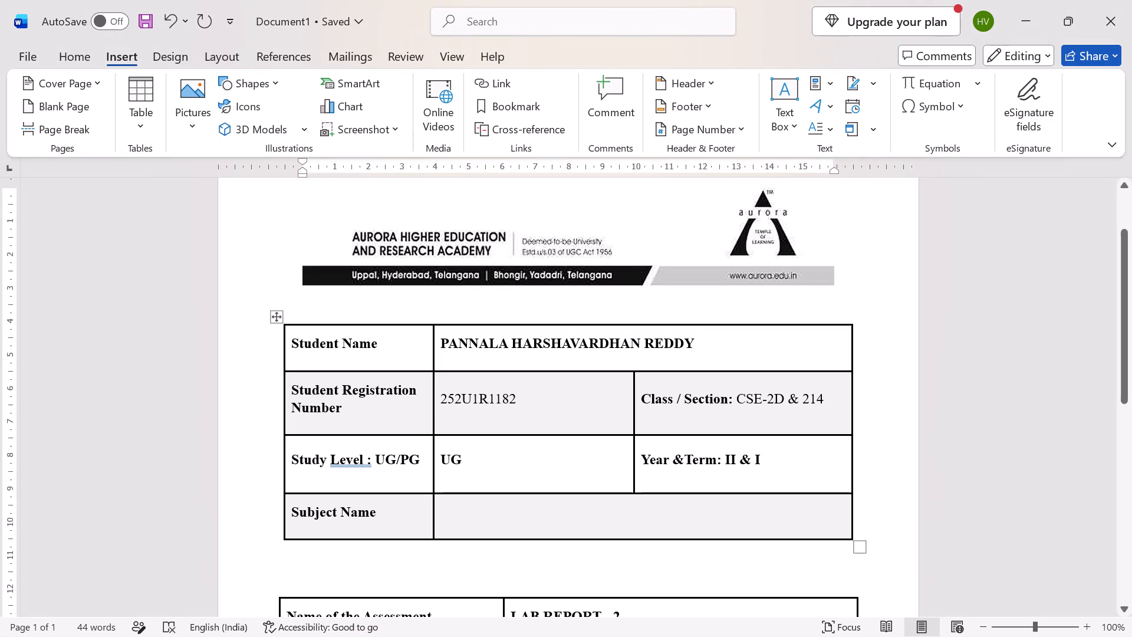
In the Word report, fill the empty Subject Name cell with the copied text "Backend Development Fundamentals".
click(488, 525)
click(481, 518)
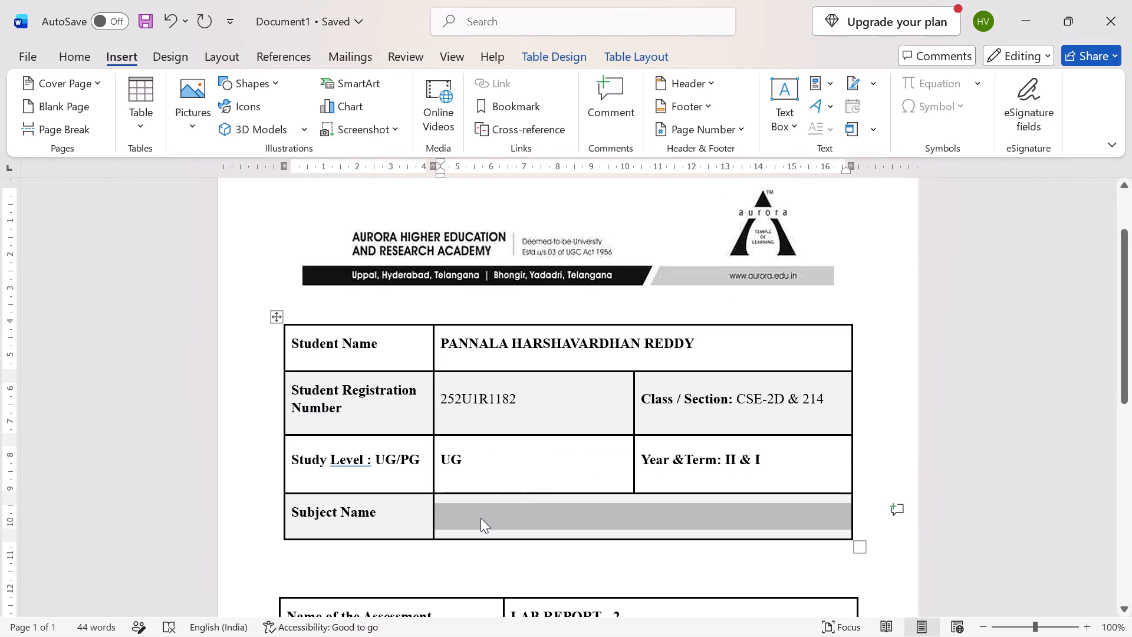
key(ctrl+v)
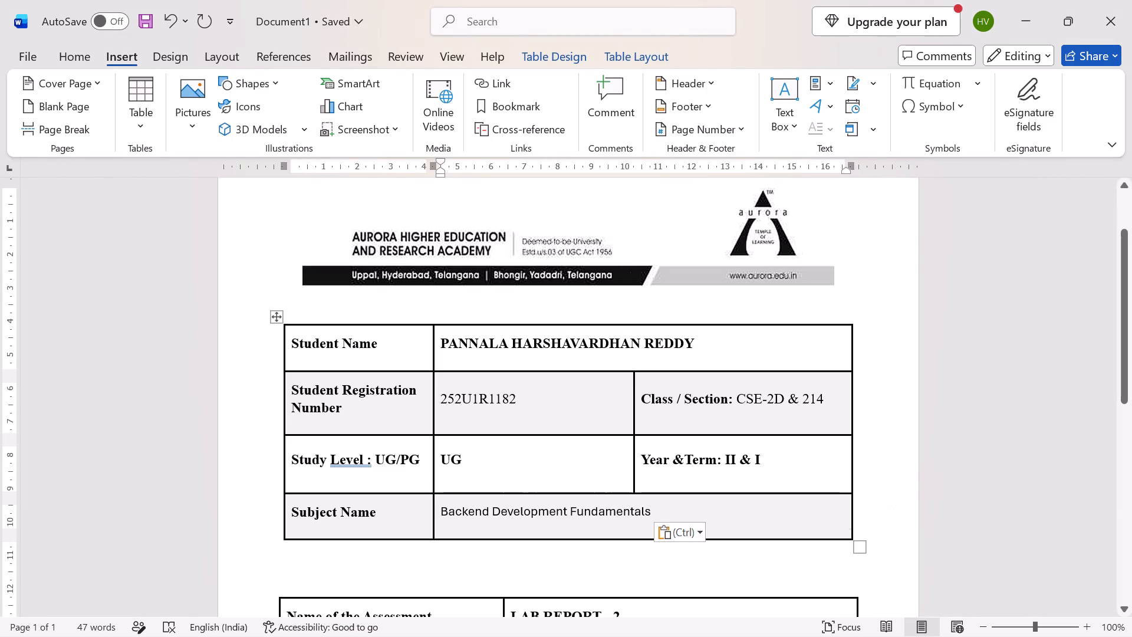
Format the subject name "Backend Development Fundamentals" as bold with font size 14.
drag(667, 515, 460, 508)
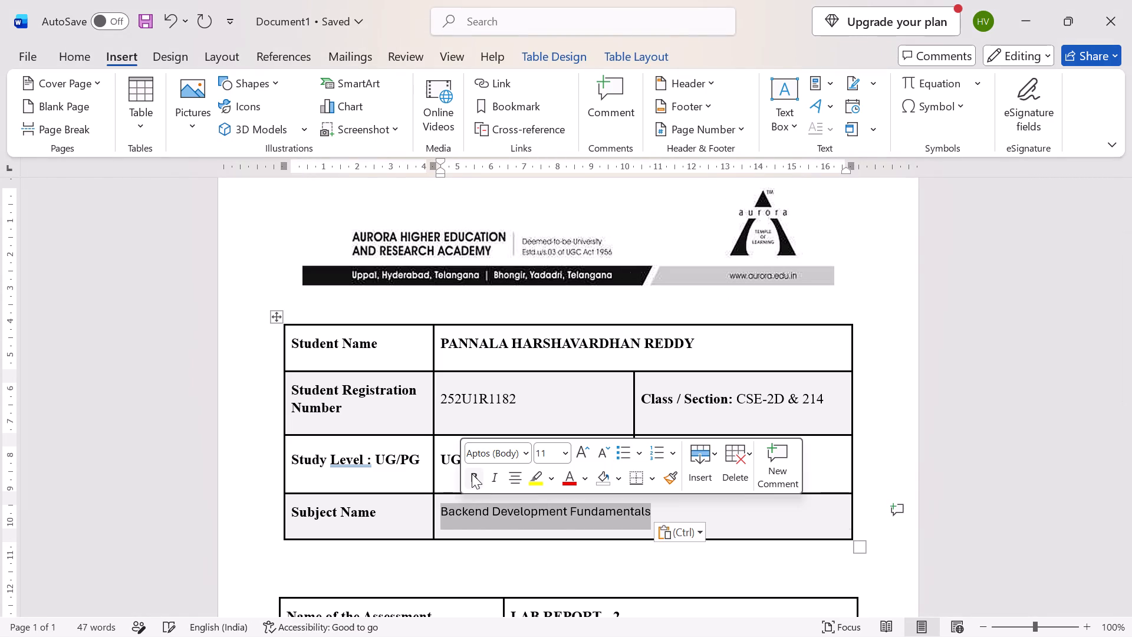
click(472, 474)
click(560, 453)
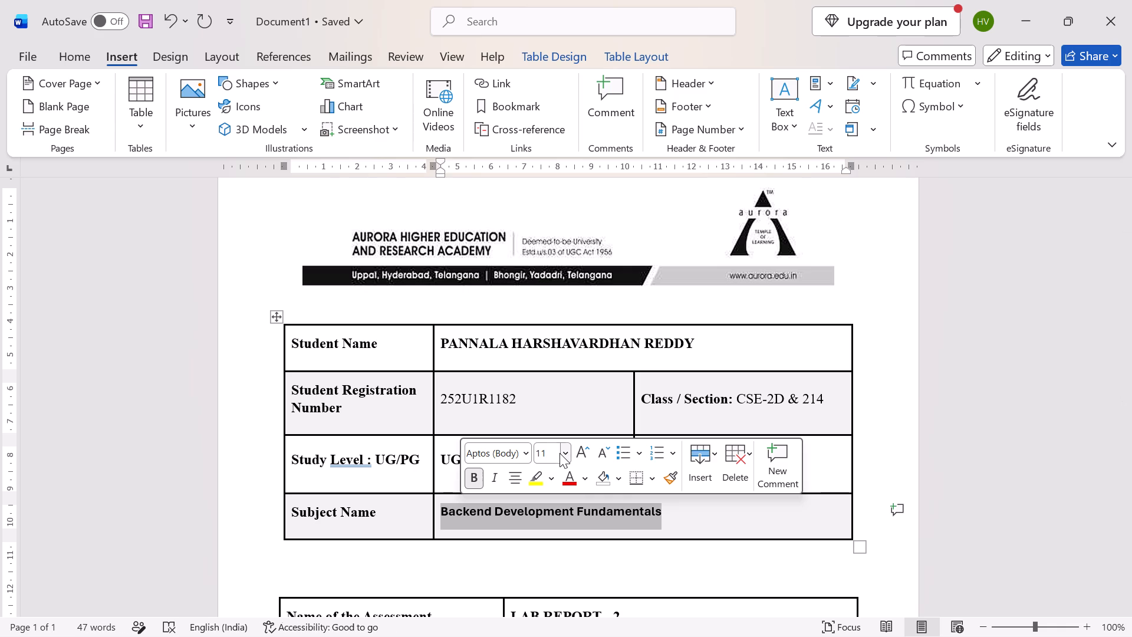
click(550, 449)
text(14)
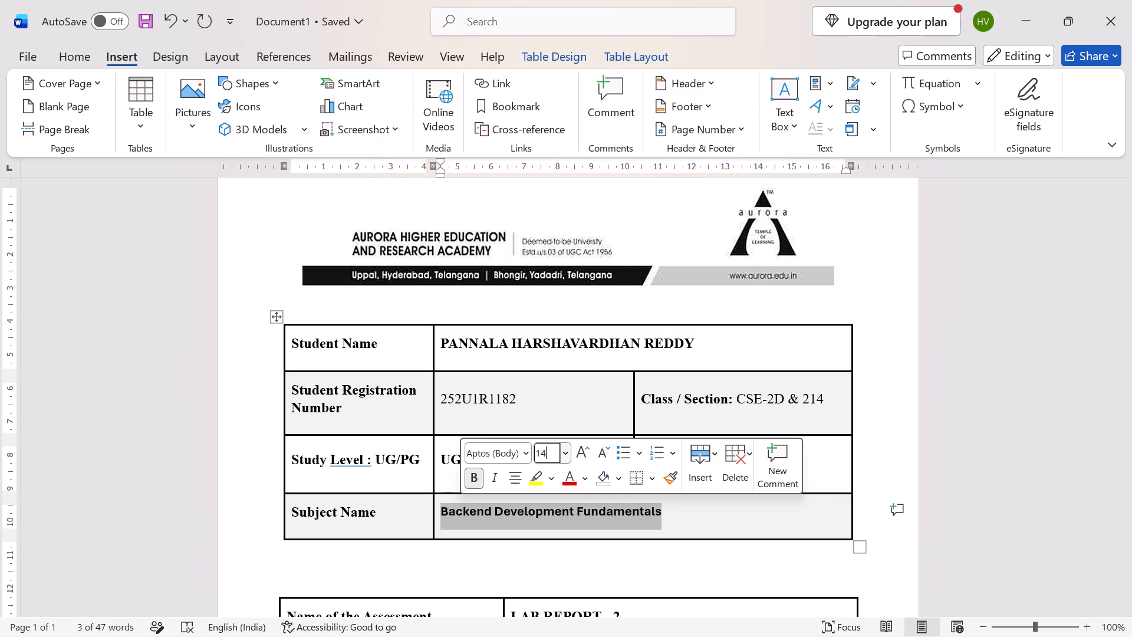
key(Return)
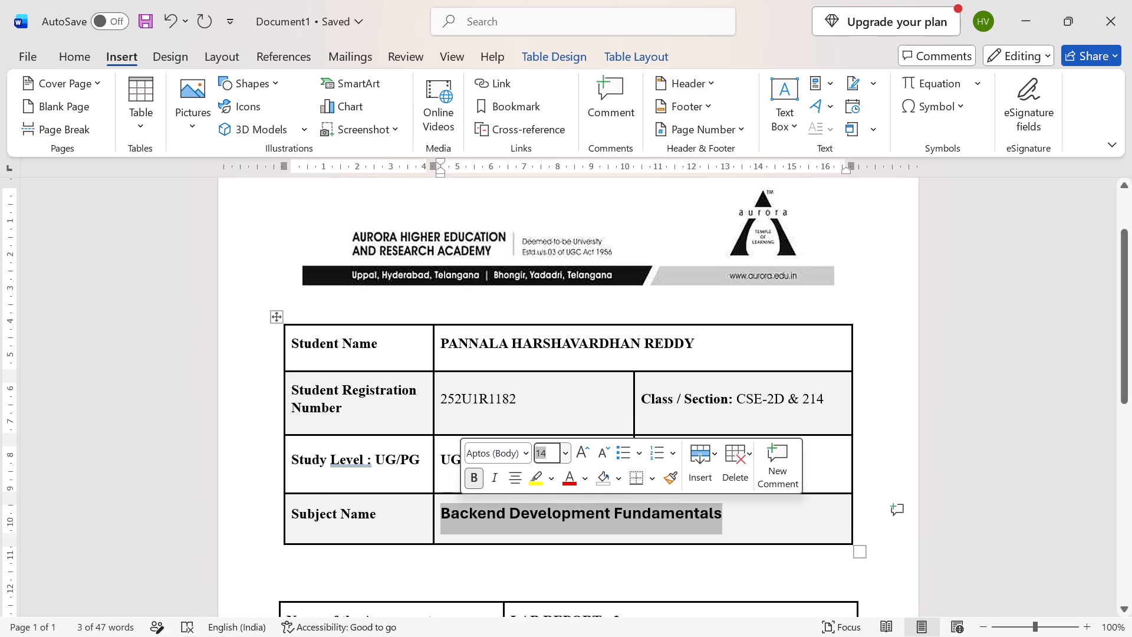
click(754, 521)
Save the report as a PDF named "BACKND LAB 2" in the Downloads folder.
scroll(754, 521, down, 1)
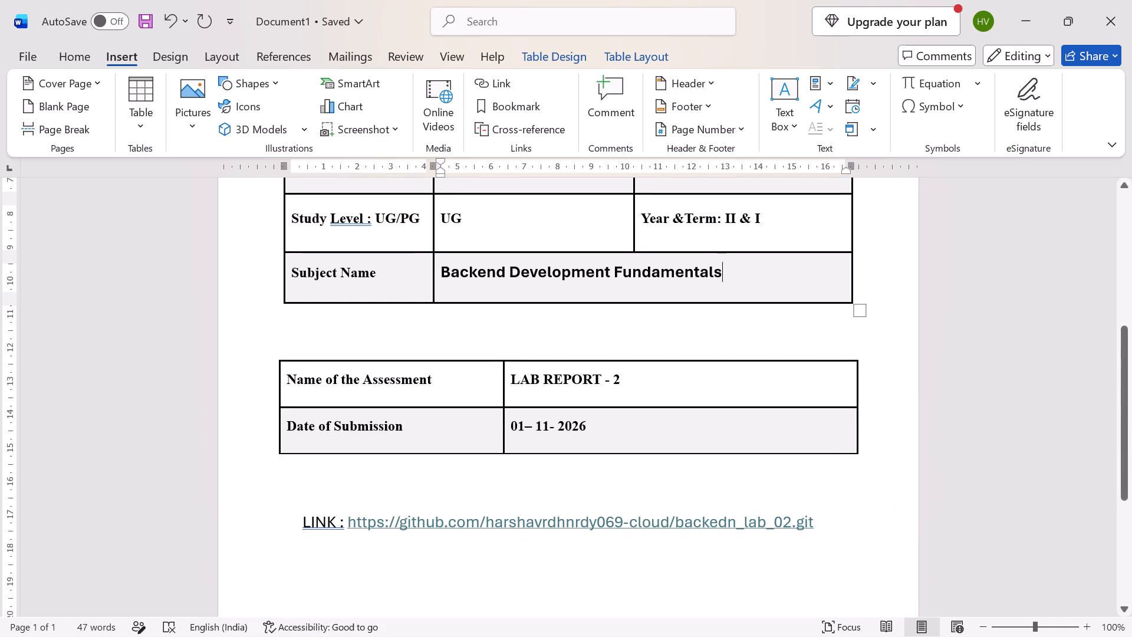
key(ctrl+p)
click(62, 324)
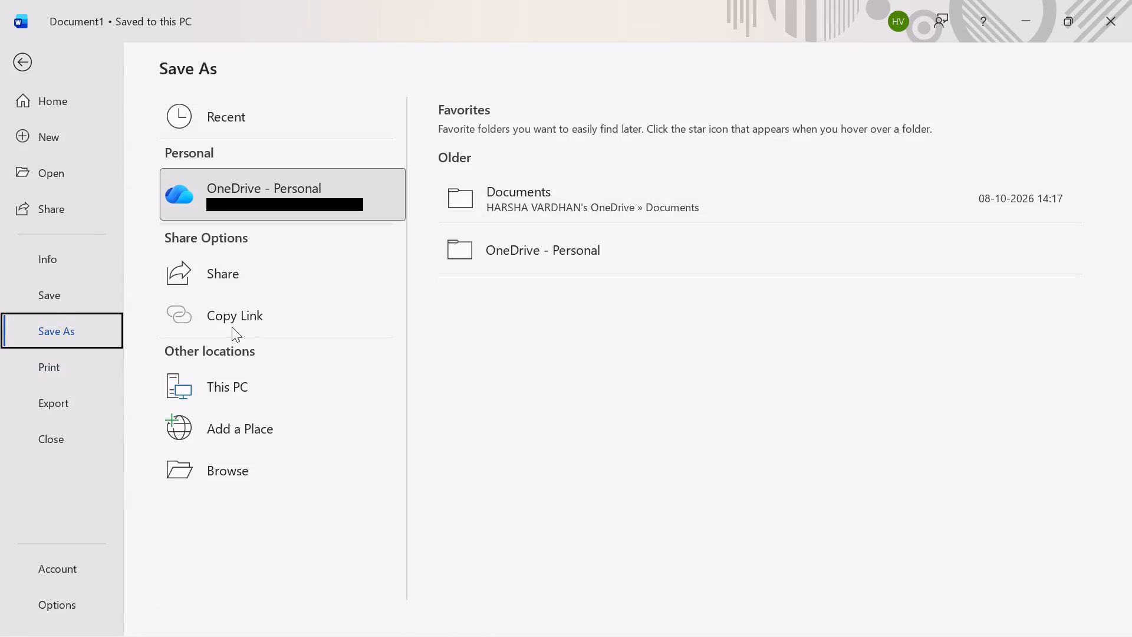
click(264, 111)
click(535, 248)
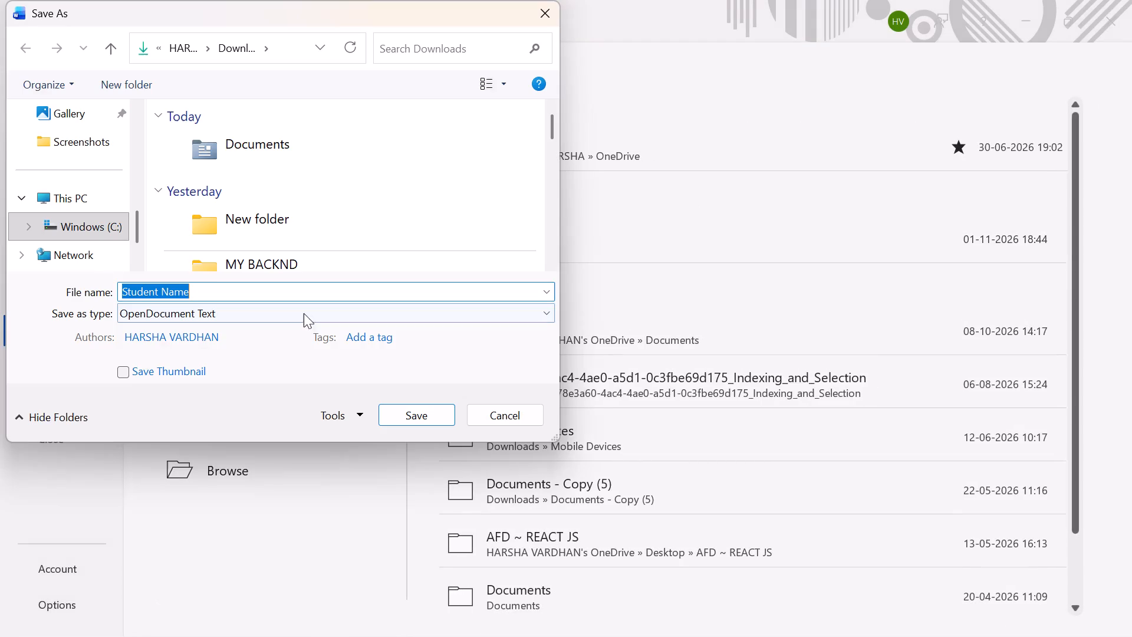
scroll(76, 204, right, 1)
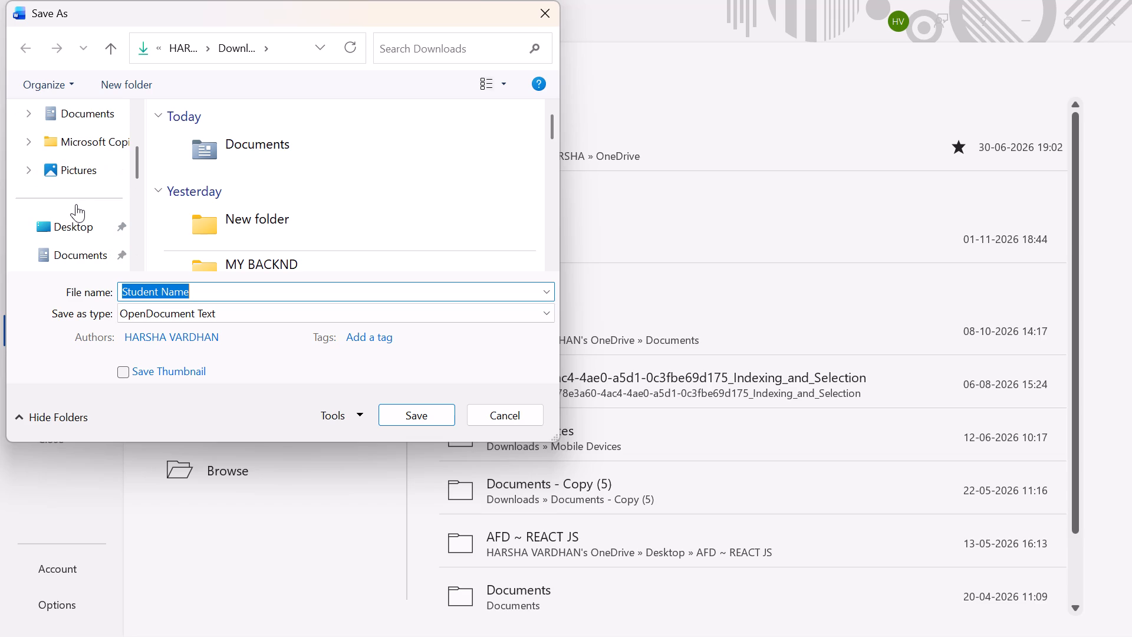
scroll(74, 198, up, 1)
click(74, 198)
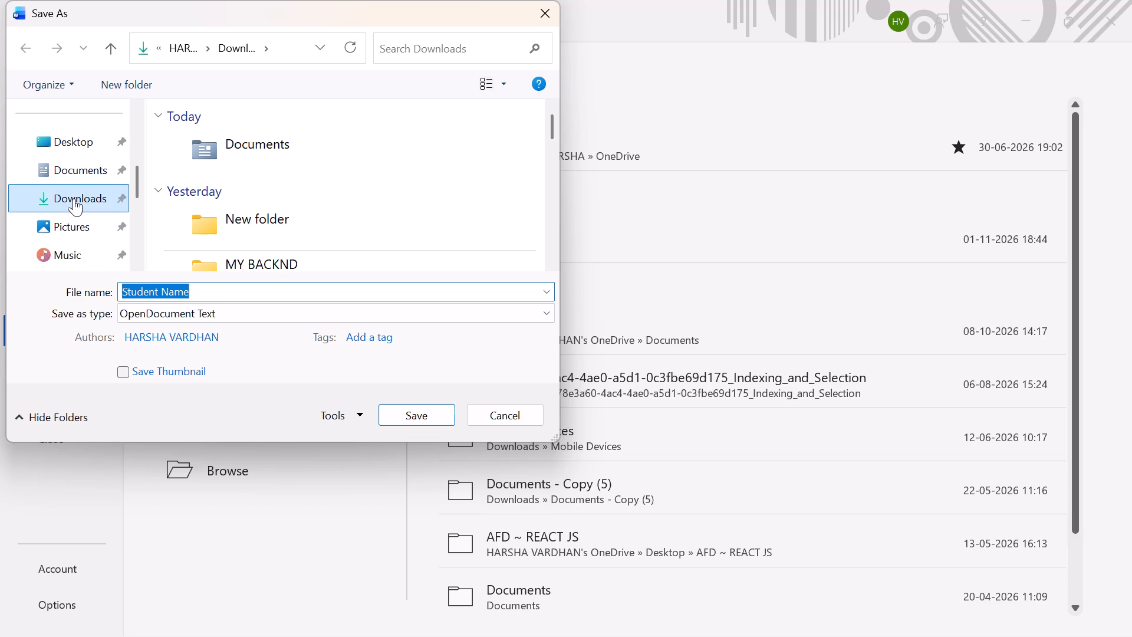
scroll(265, 216, down, 1)
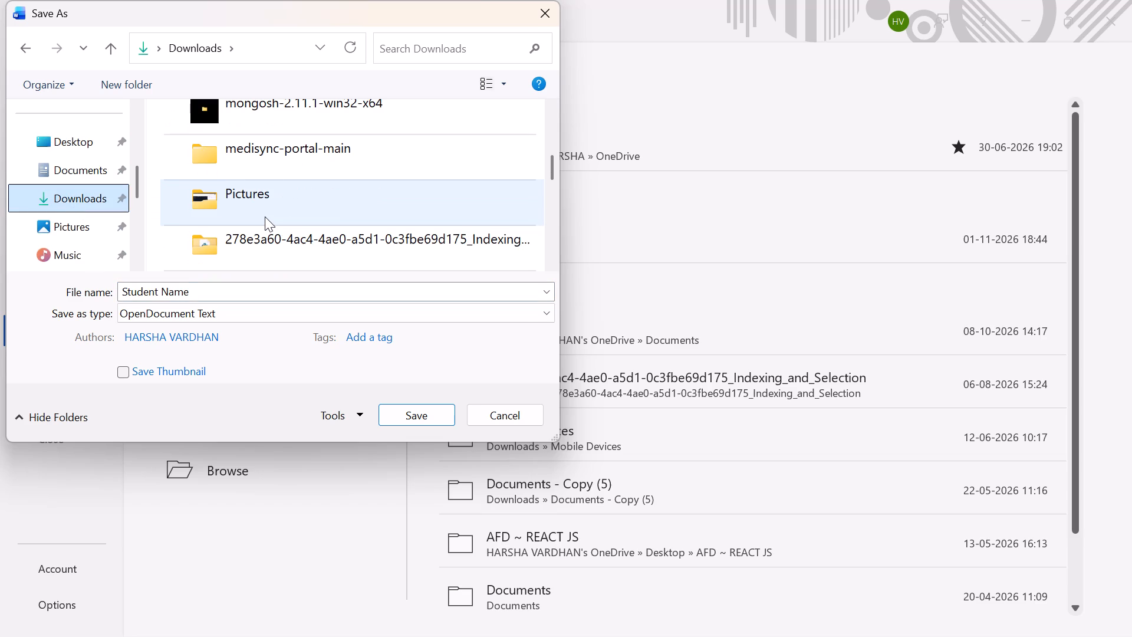
scroll(265, 216, down, 2)
scroll(265, 216, up, 3)
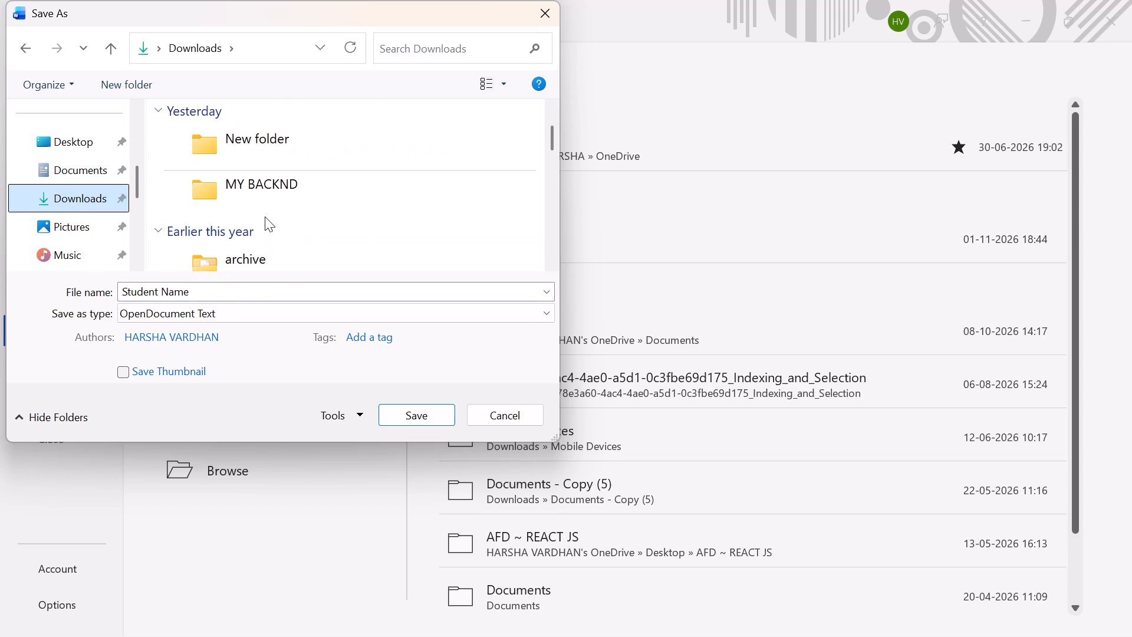
click(226, 289)
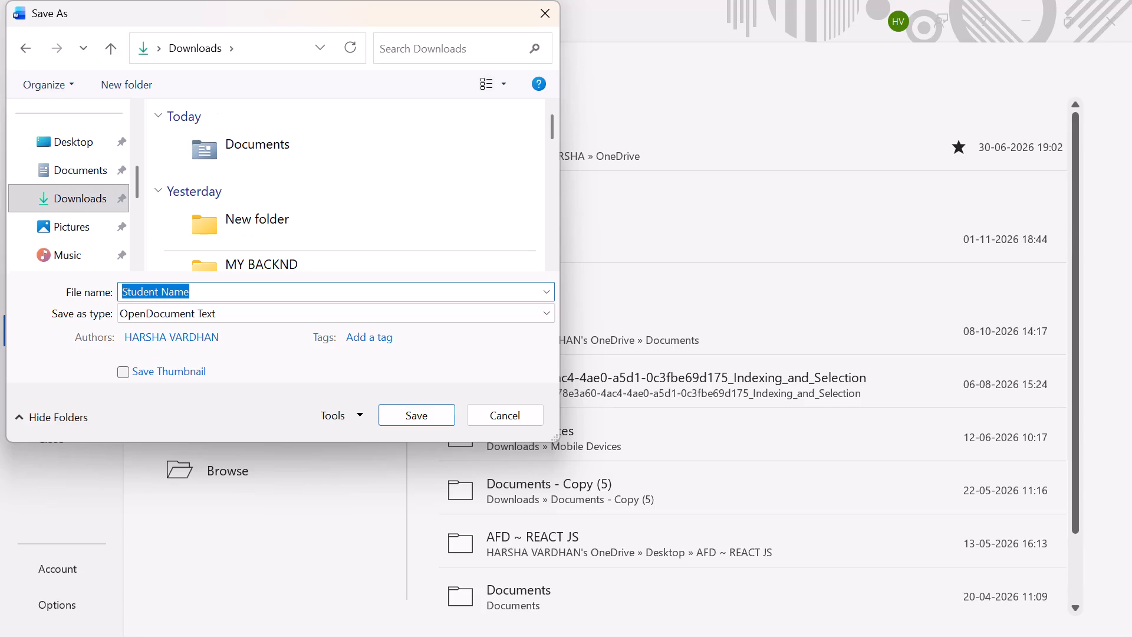
key(BackSpace)
click(226, 309)
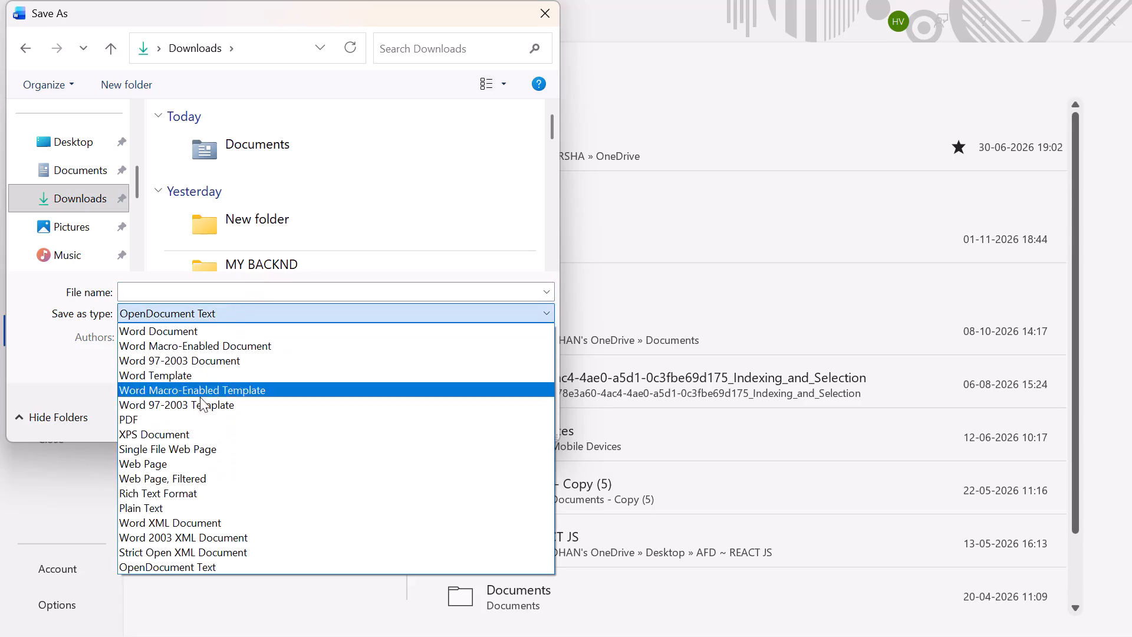
click(186, 423)
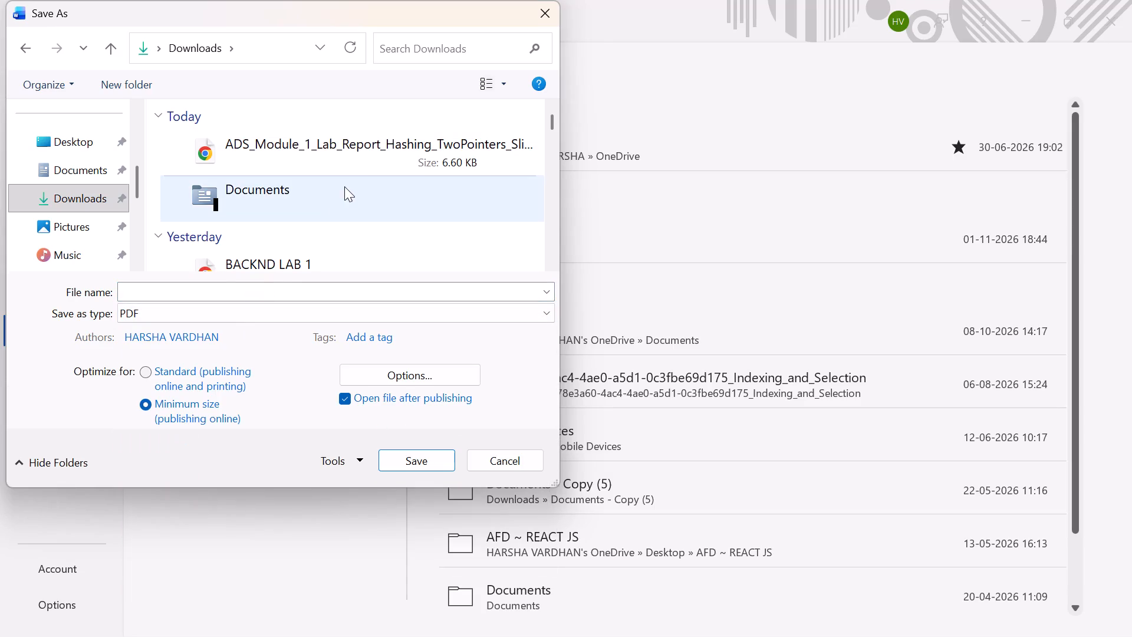
click(266, 289)
text(BACKND LAB 2)
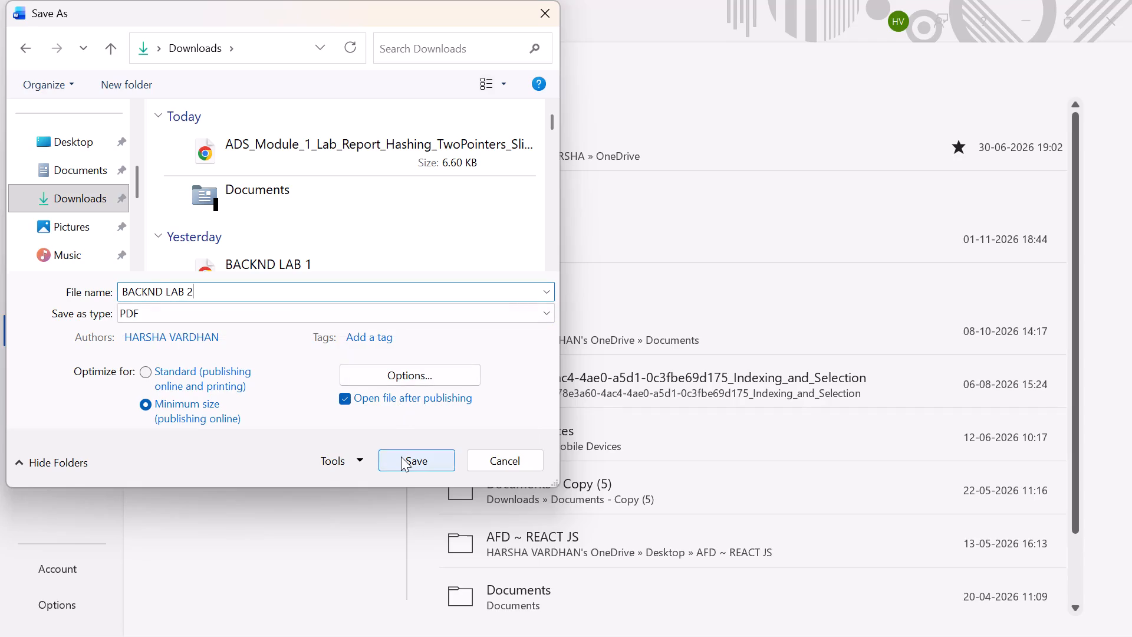
click(402, 457)
scroll(402, 457, down, 1)
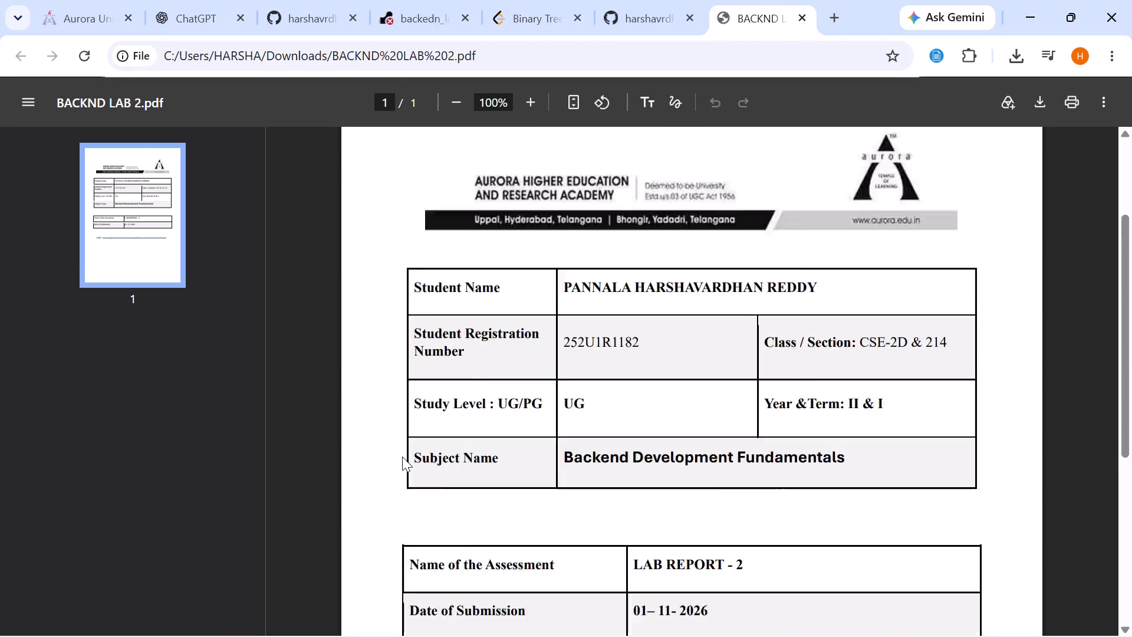
Follow the repository link in the BACKND LAB 2 PDF and check the backedn_lab_02 files and README, closing the page when done.
scroll(402, 457, down, 1)
click(549, 541)
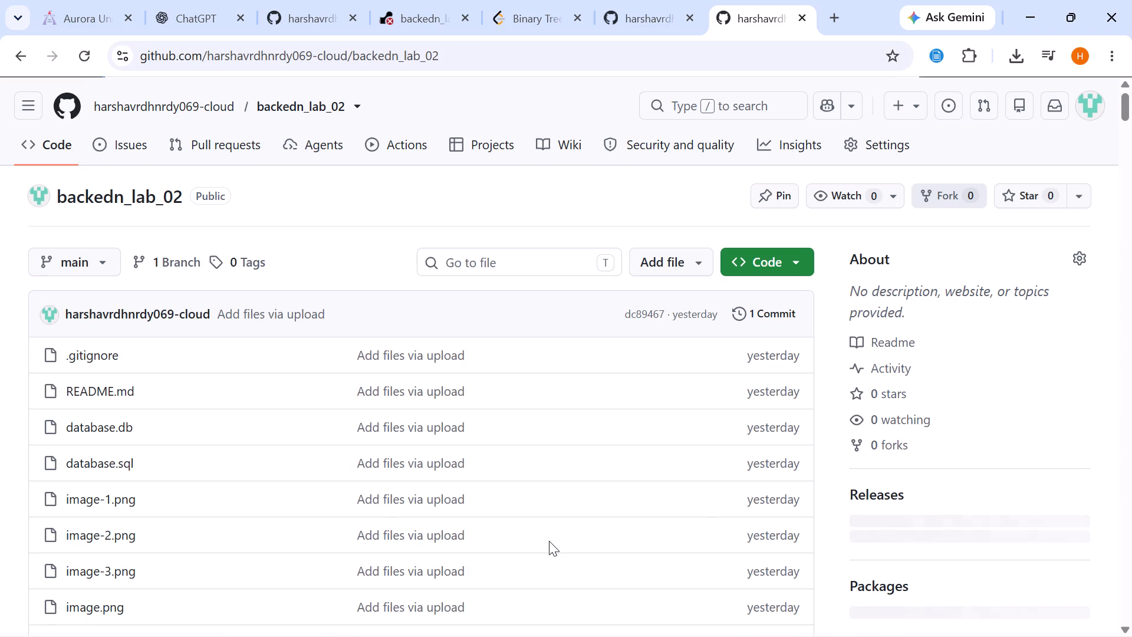
scroll(549, 541, down, 8)
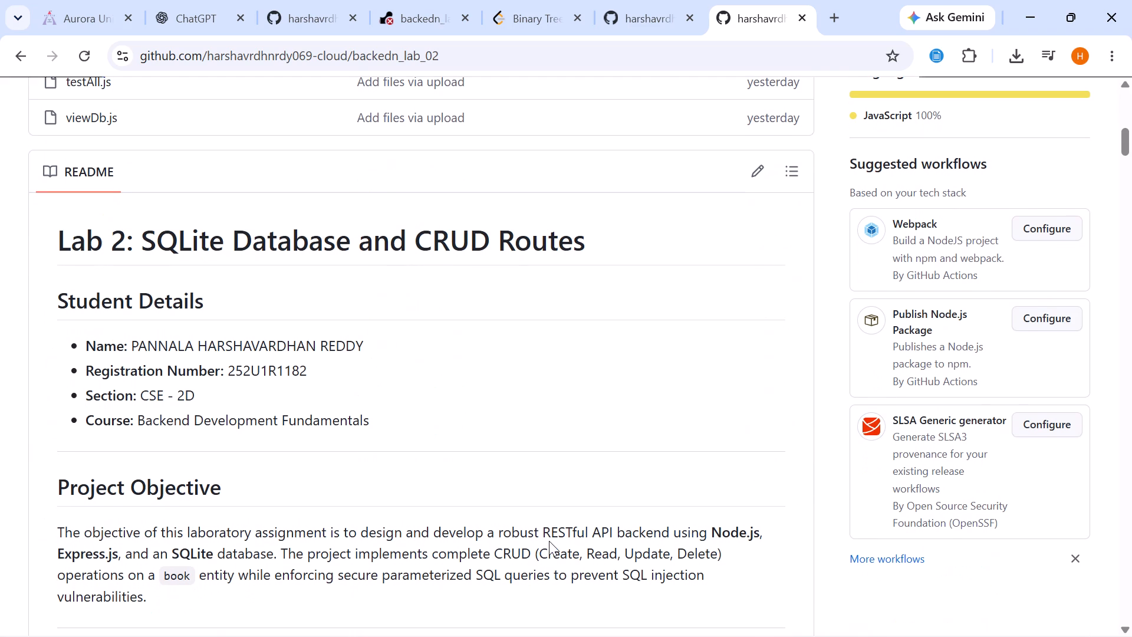
scroll(549, 541, down, 3)
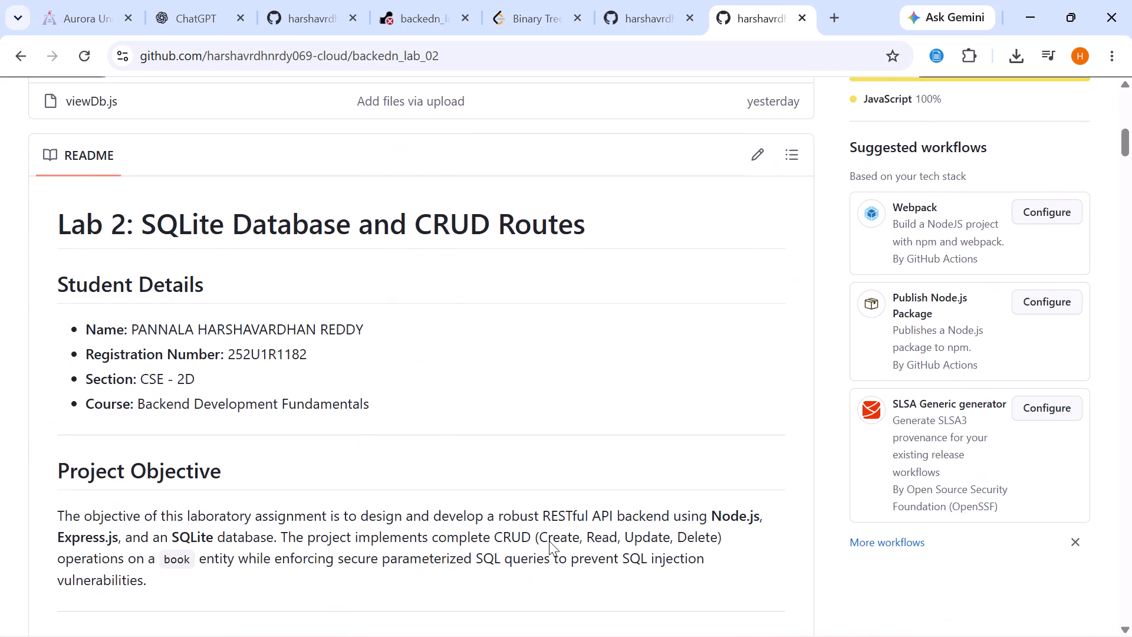
scroll(549, 541, down, 2)
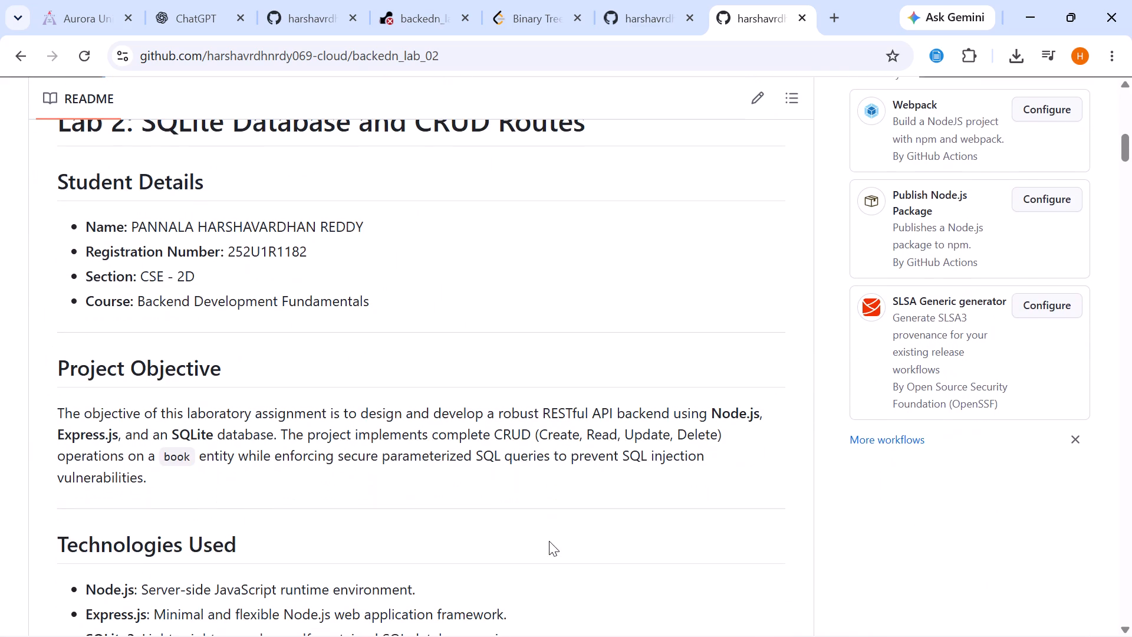
scroll(549, 541, up, 4)
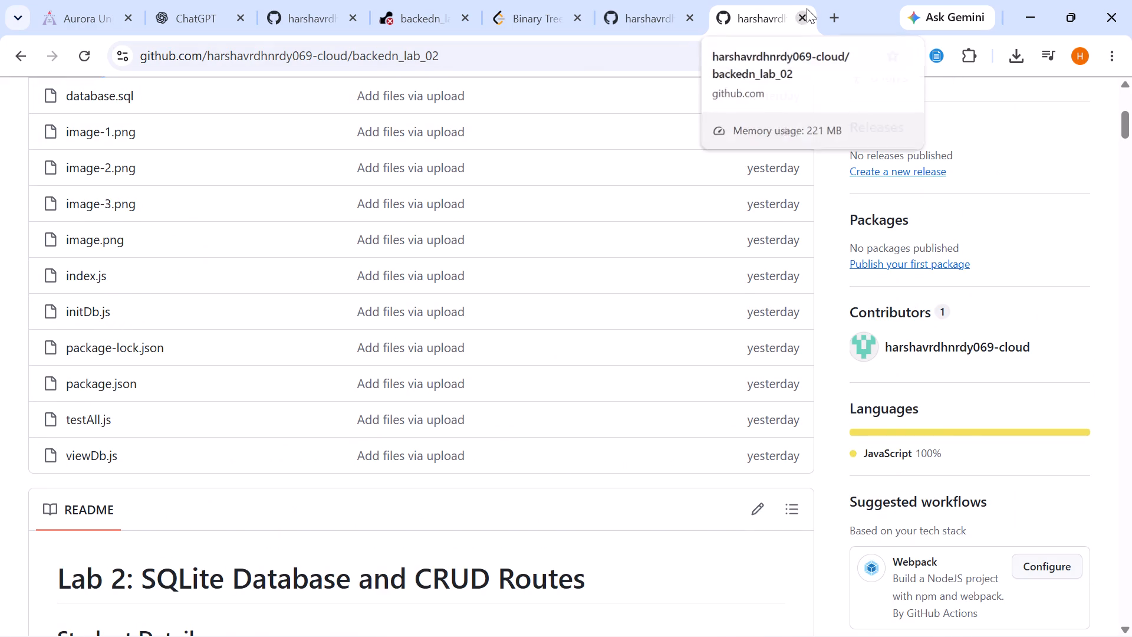
click(807, 7)
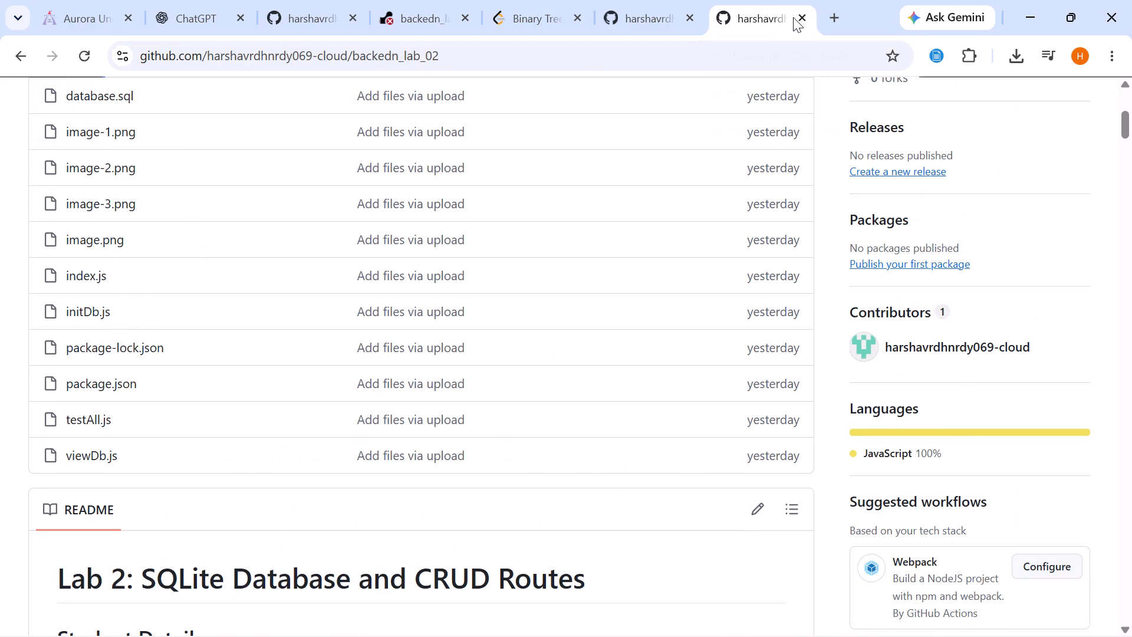
drag(799, 8, 800, 15)
click(800, 15)
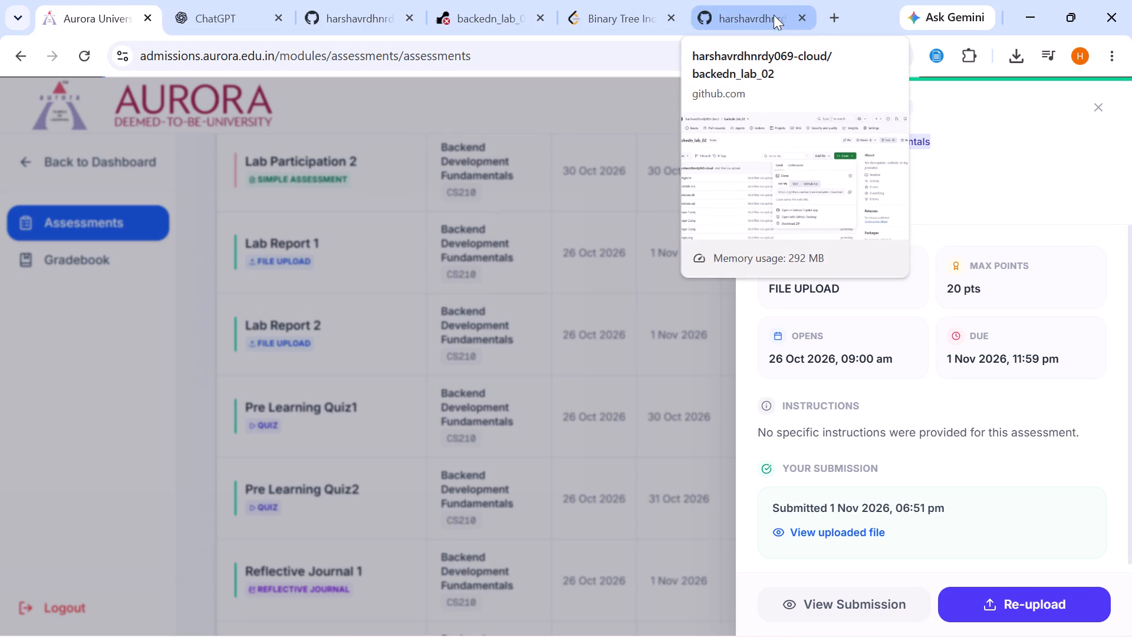
Upload the BACKND LAB 2 file from Downloads as the new Backend Development Fundamentals Lab Report 2 submission.
click(1096, 108)
click(1011, 335)
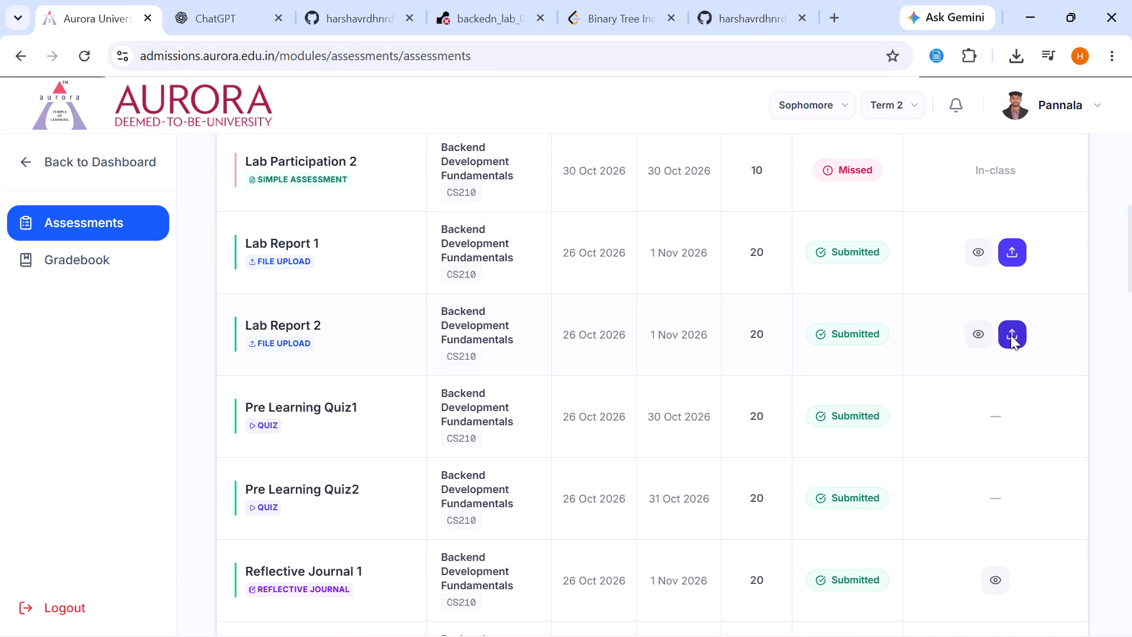
click(279, 147)
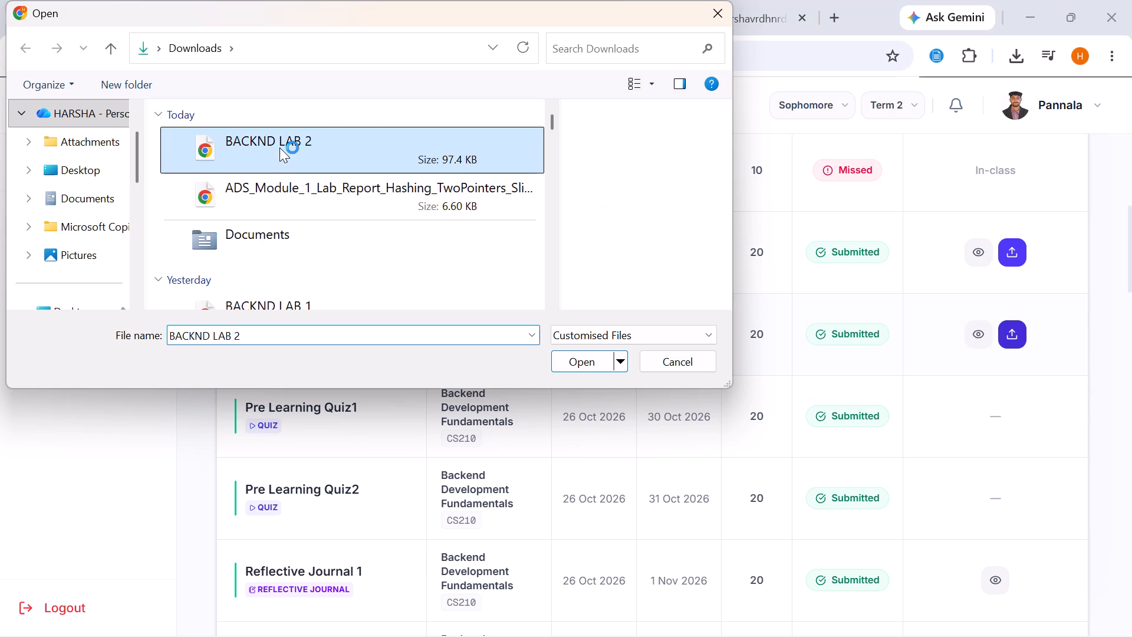
click(588, 357)
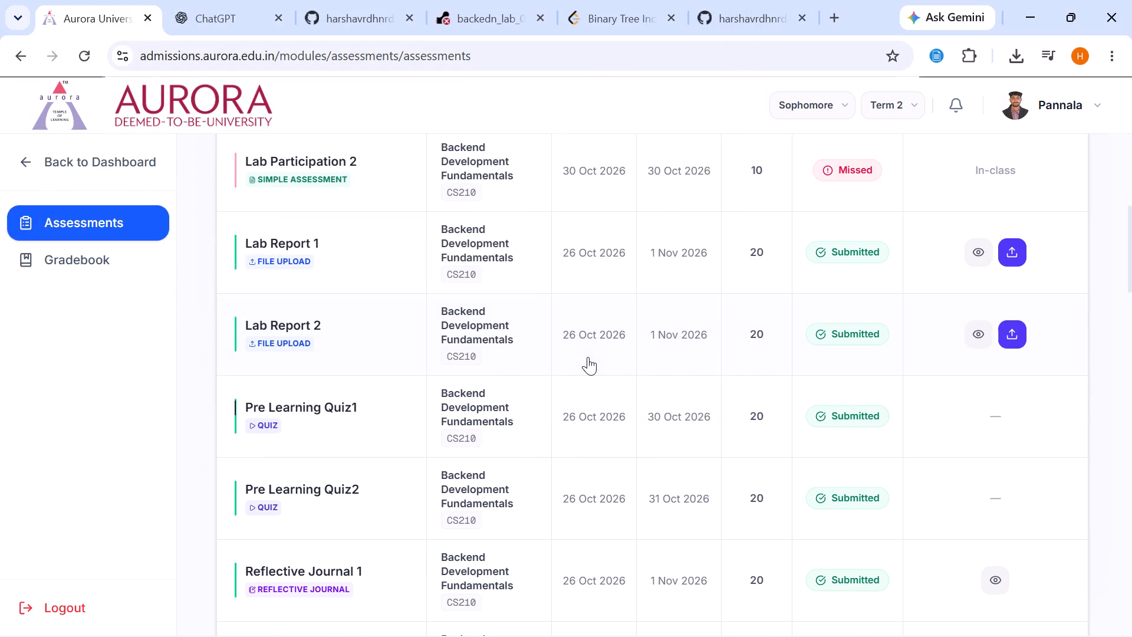
View the uploaded Lab Report 2 submission, checking its details and repository link, and close it when done.
click(980, 327)
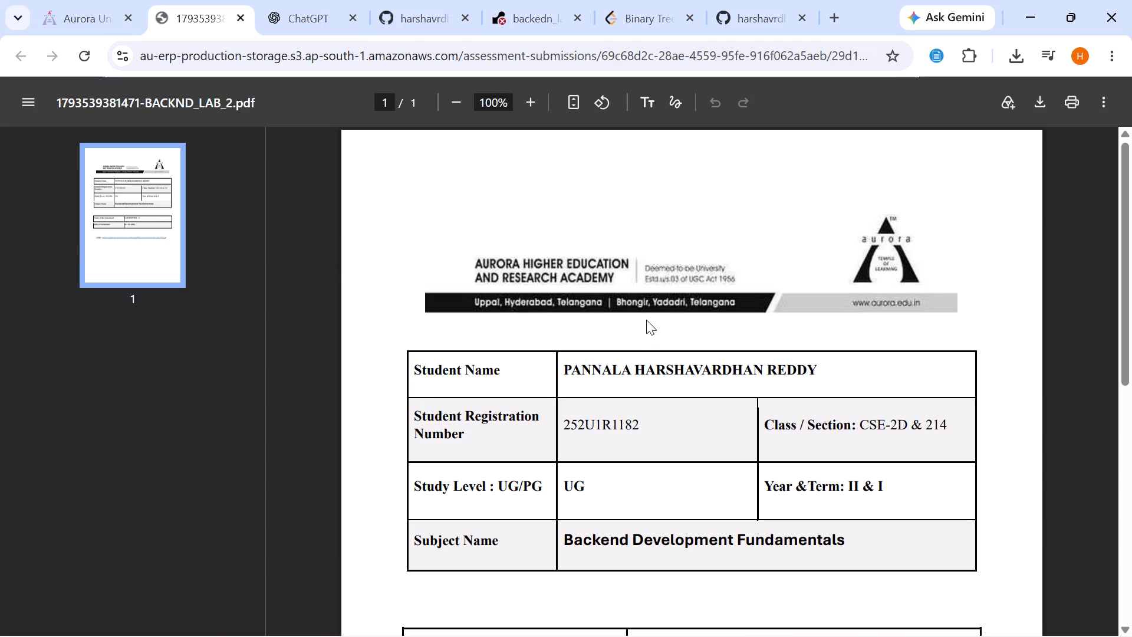
scroll(646, 320, down, 3)
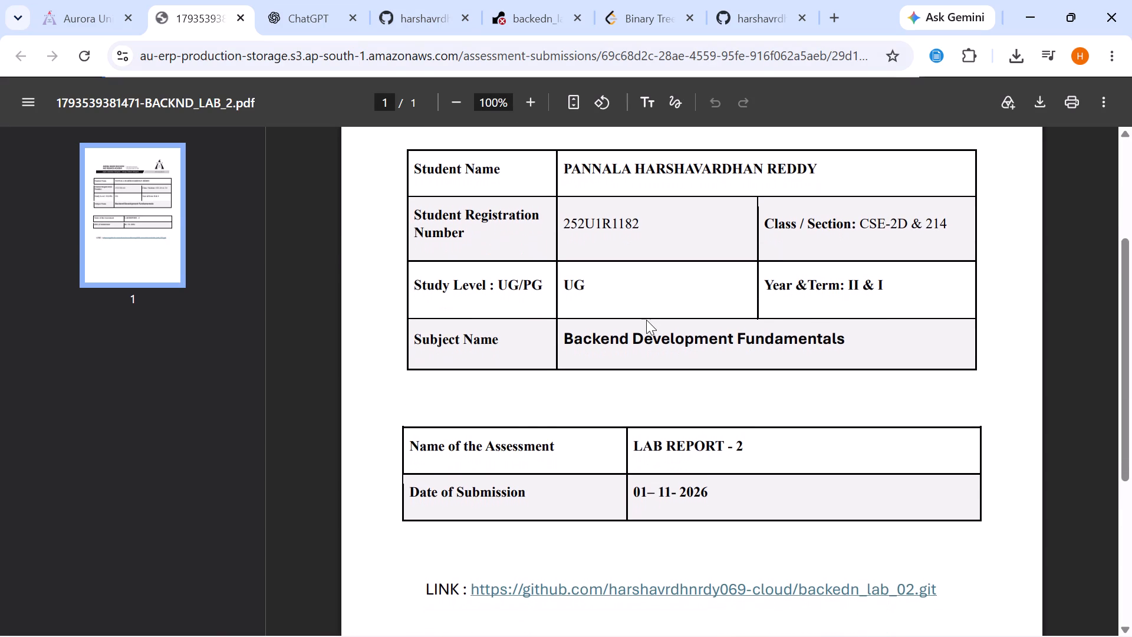
click(237, 14)
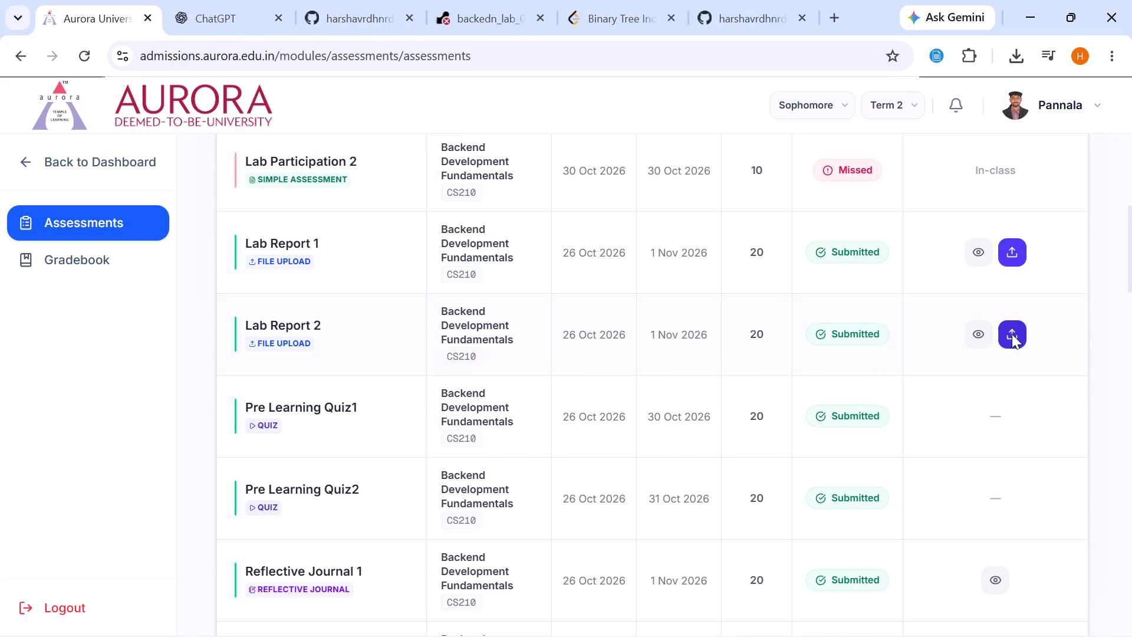
click(981, 330)
scroll(809, 387, down, 1)
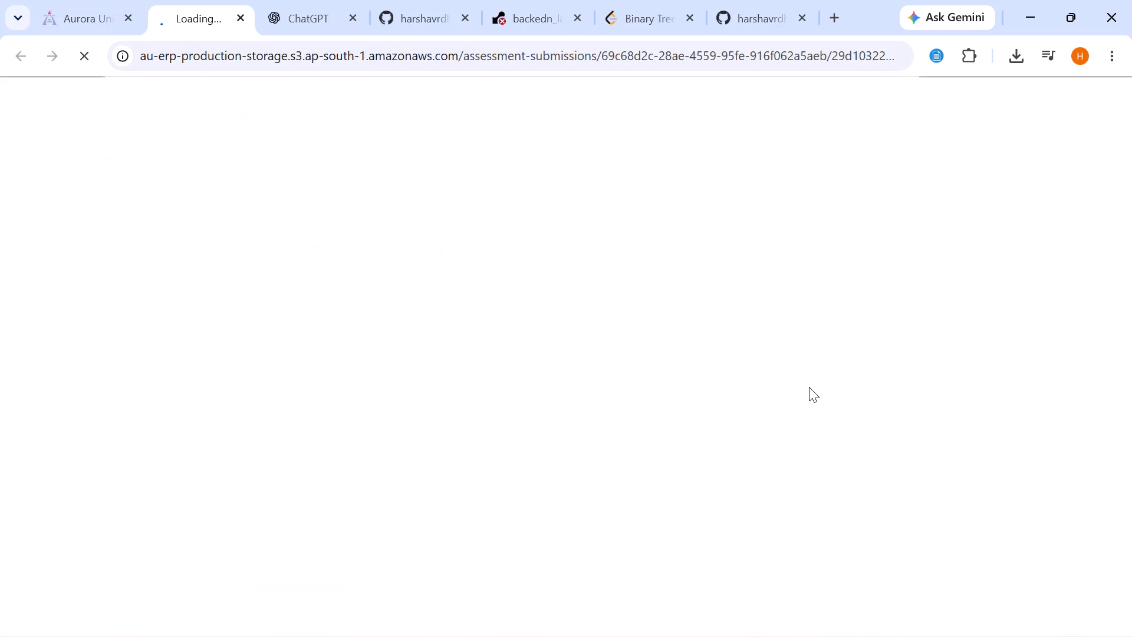
scroll(809, 387, down, 4)
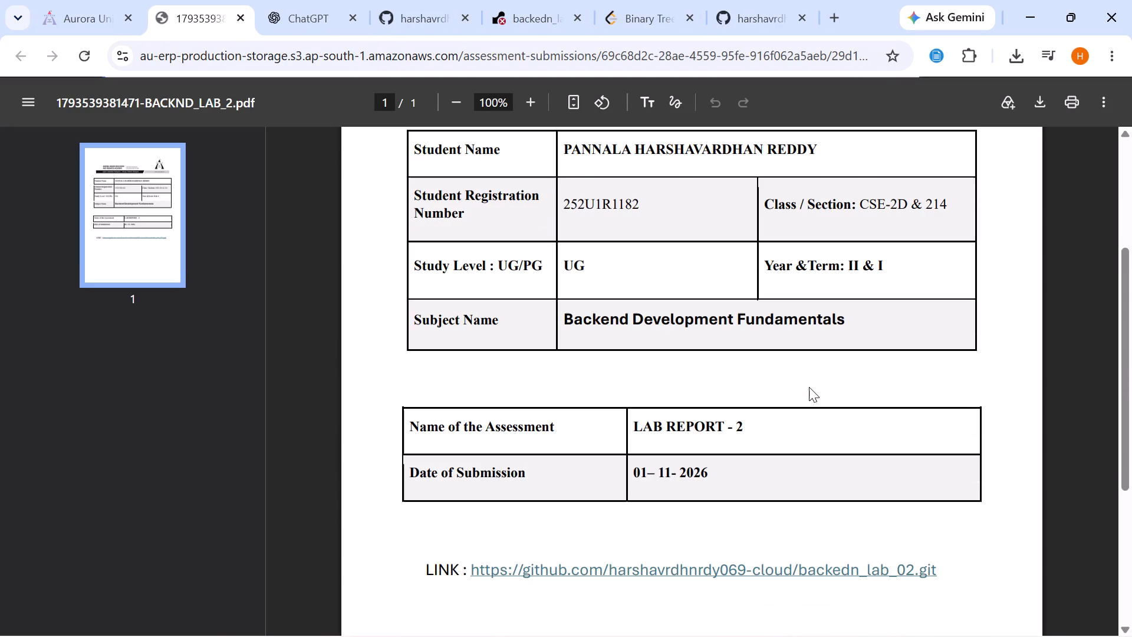
click(239, 18)
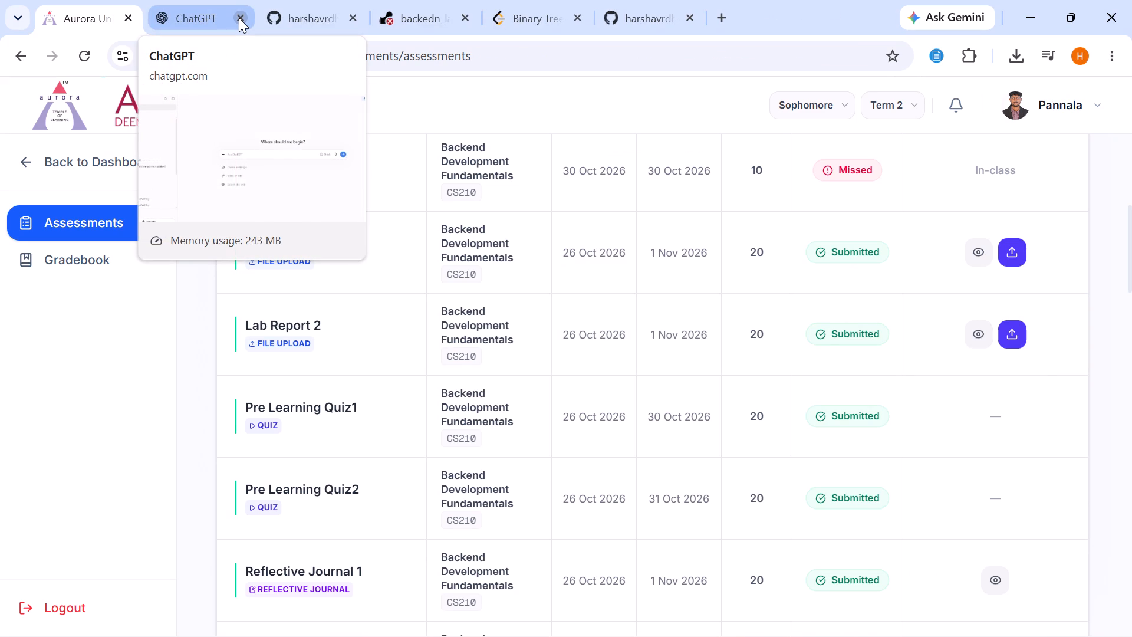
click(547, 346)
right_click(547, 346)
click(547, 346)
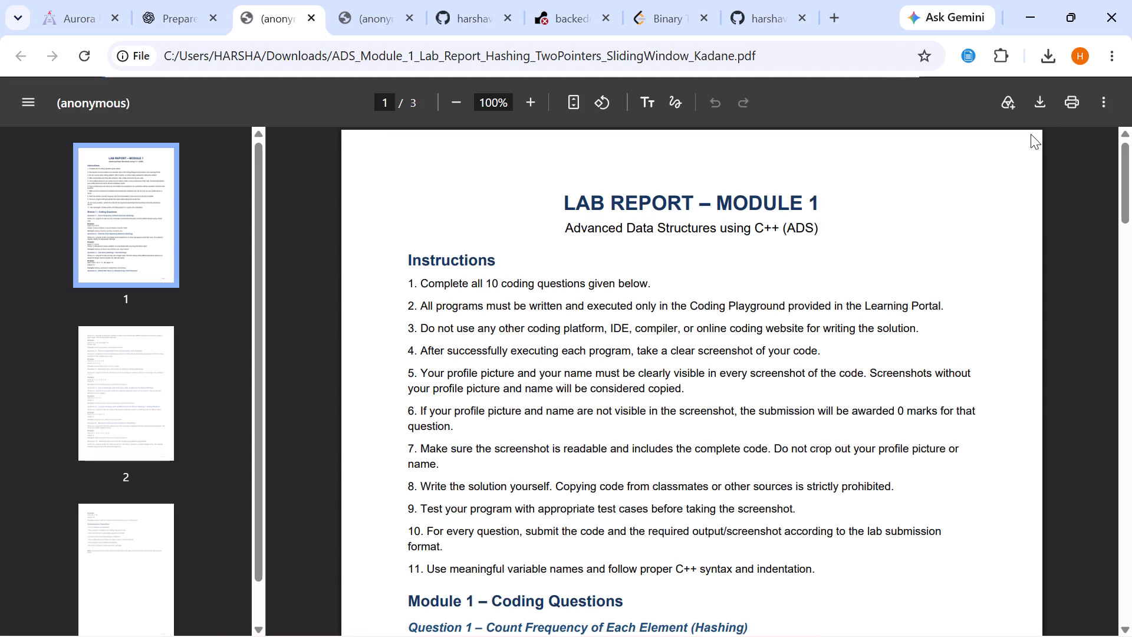
scroll(828, 346, down, 4)
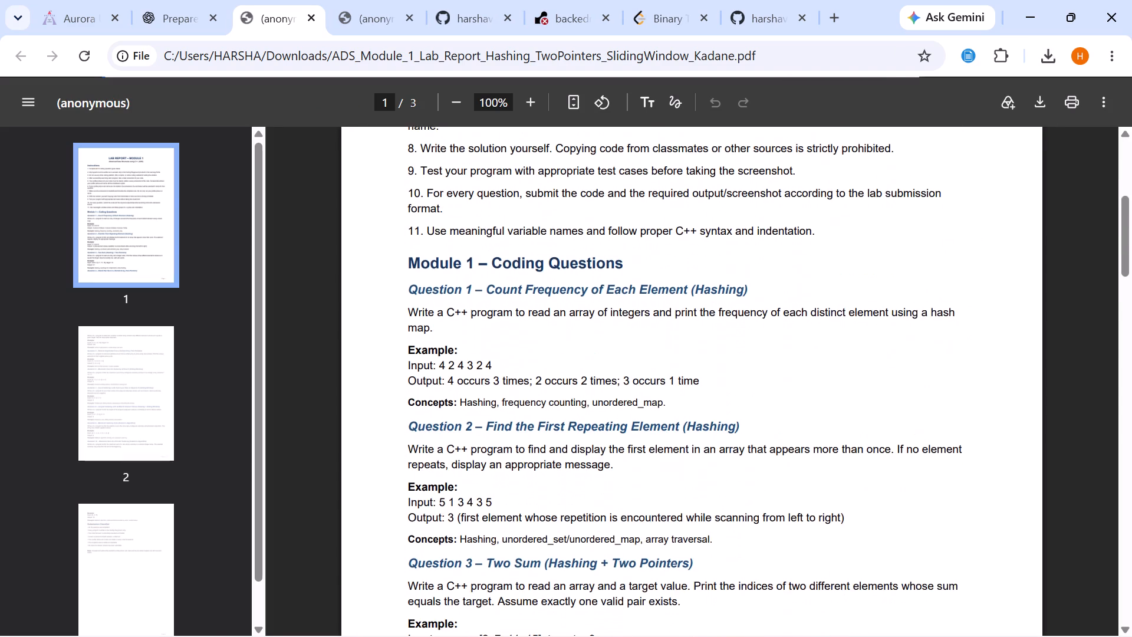
scroll(828, 346, up, 4)
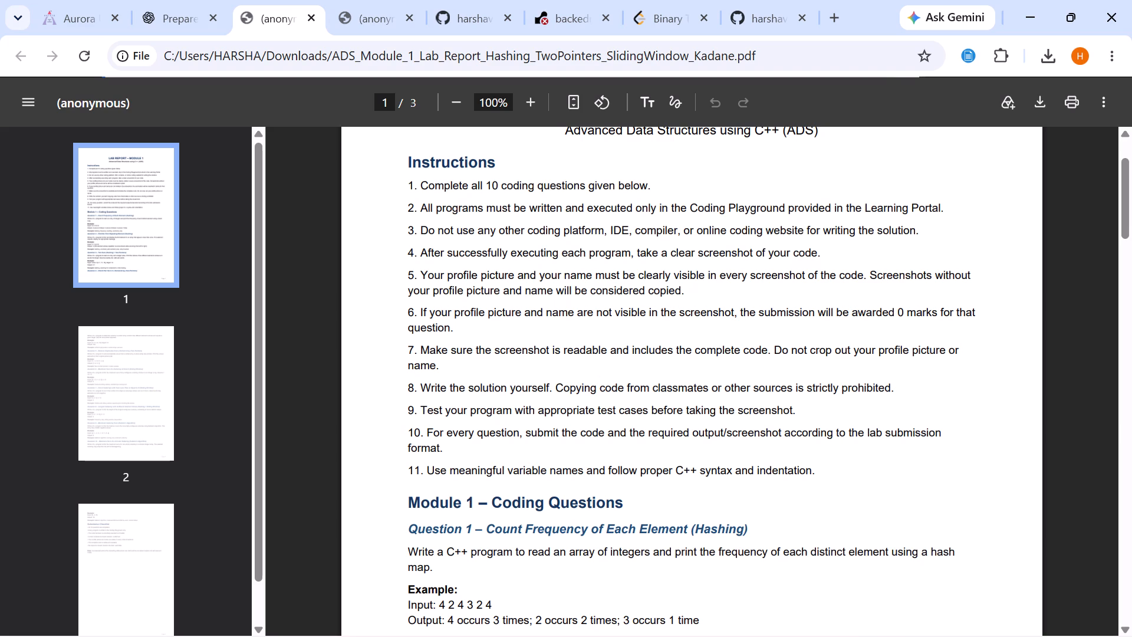
drag(419, 350, 427, 357)
drag(427, 357, 447, 369)
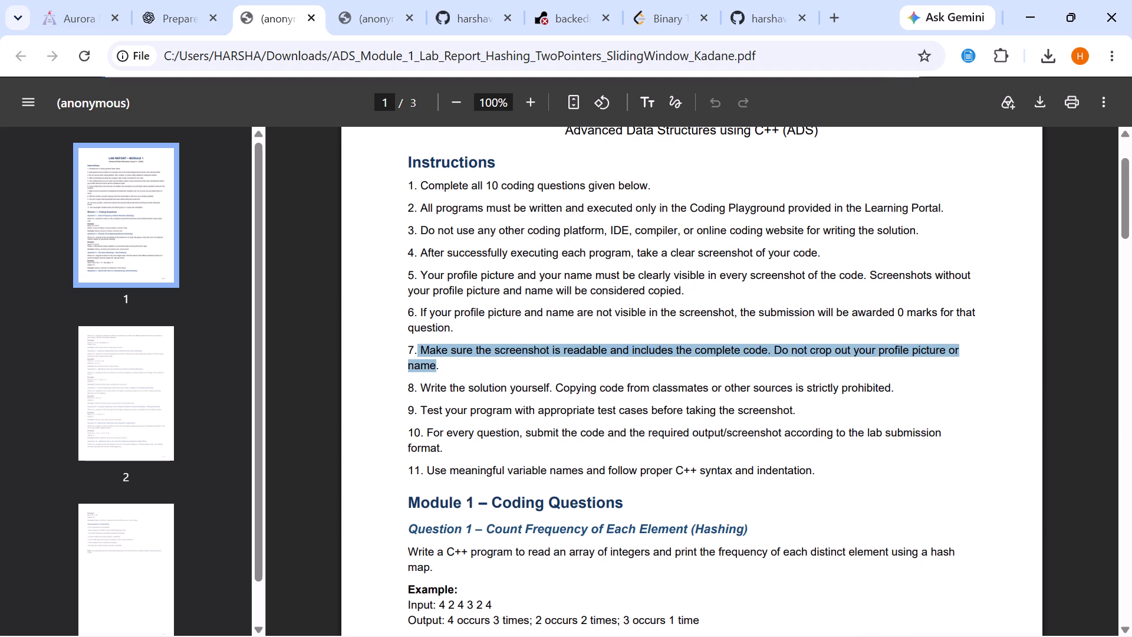
click(662, 377)
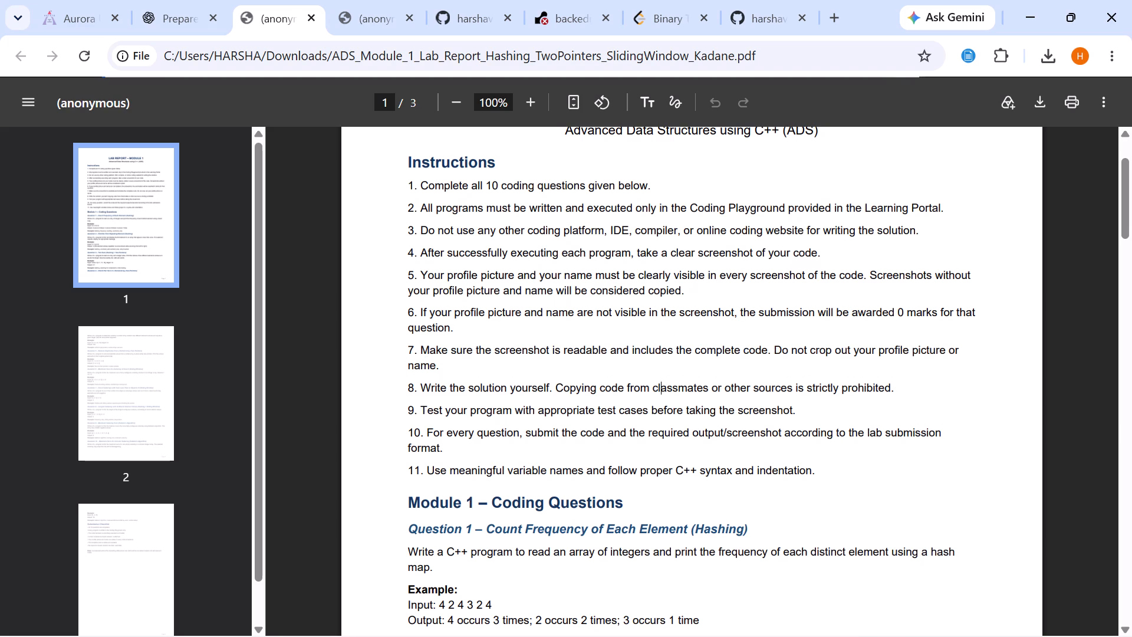
scroll(662, 377, down, 1)
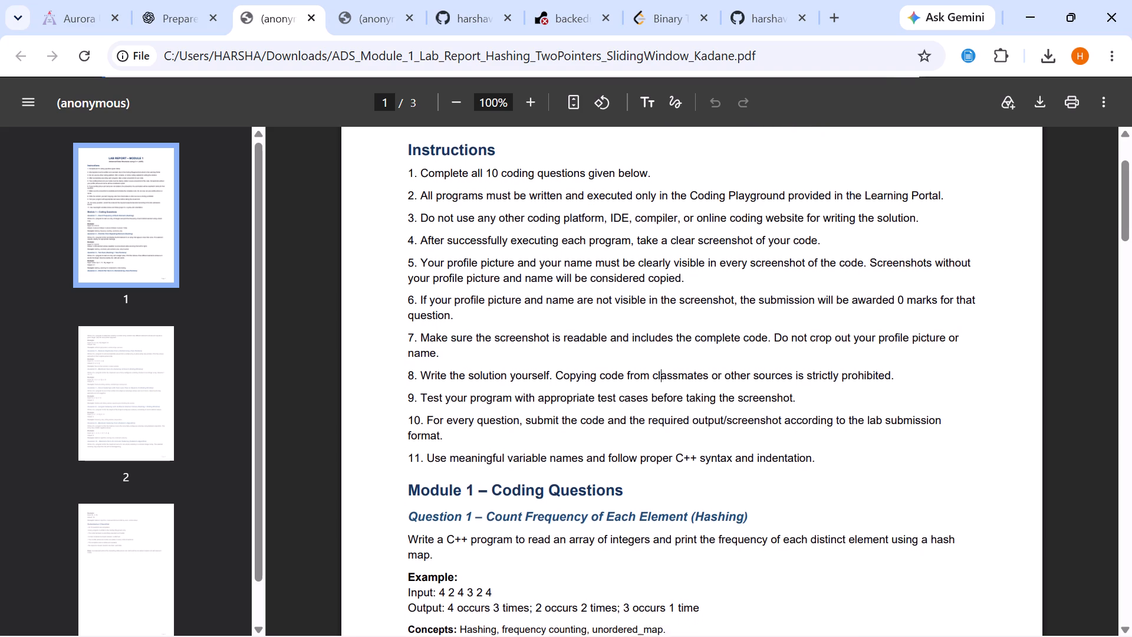
scroll(662, 377, down, 1)
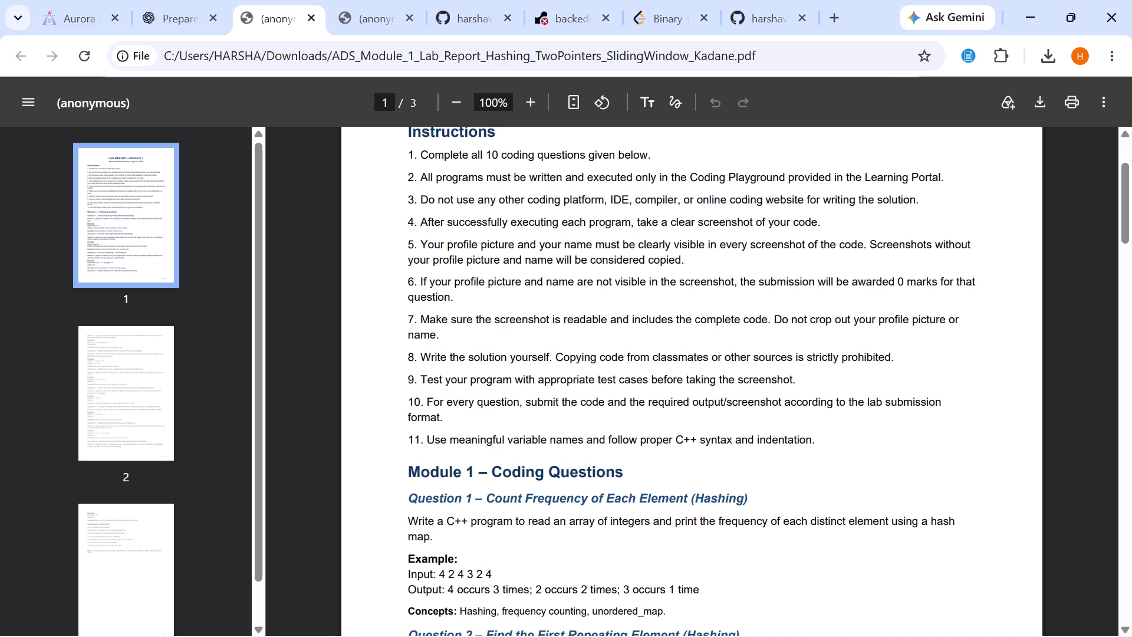
Read instructions 9 to 11 of the lab report, and skim the coding questions and the Submission Checklist.
drag(414, 376, 811, 390)
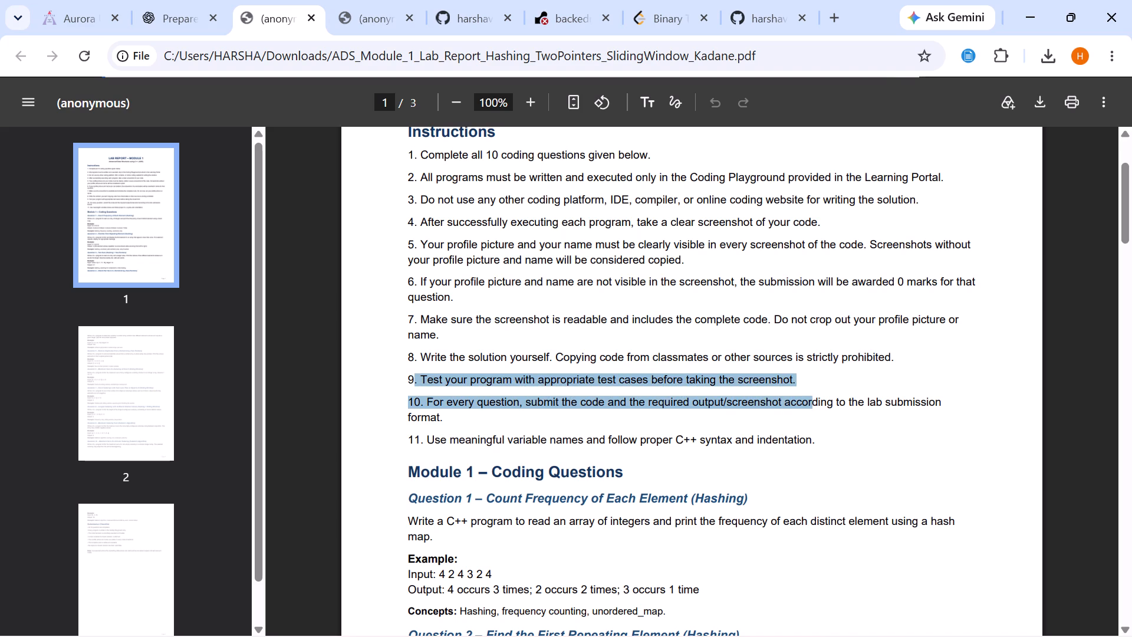
drag(811, 390, 807, 373)
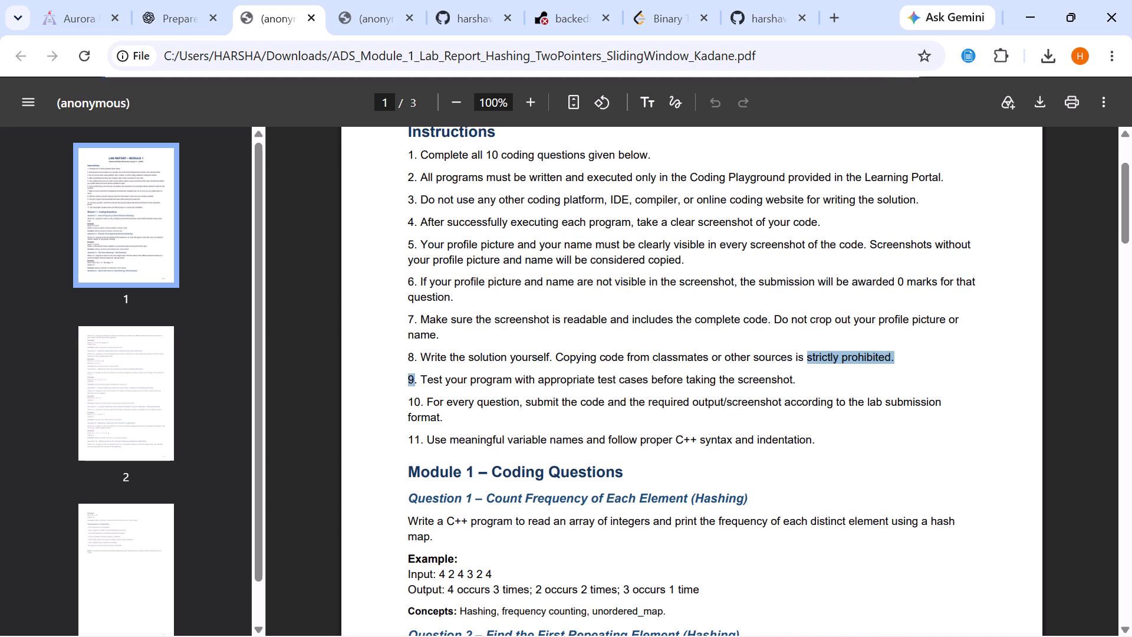
drag(807, 373, 791, 382)
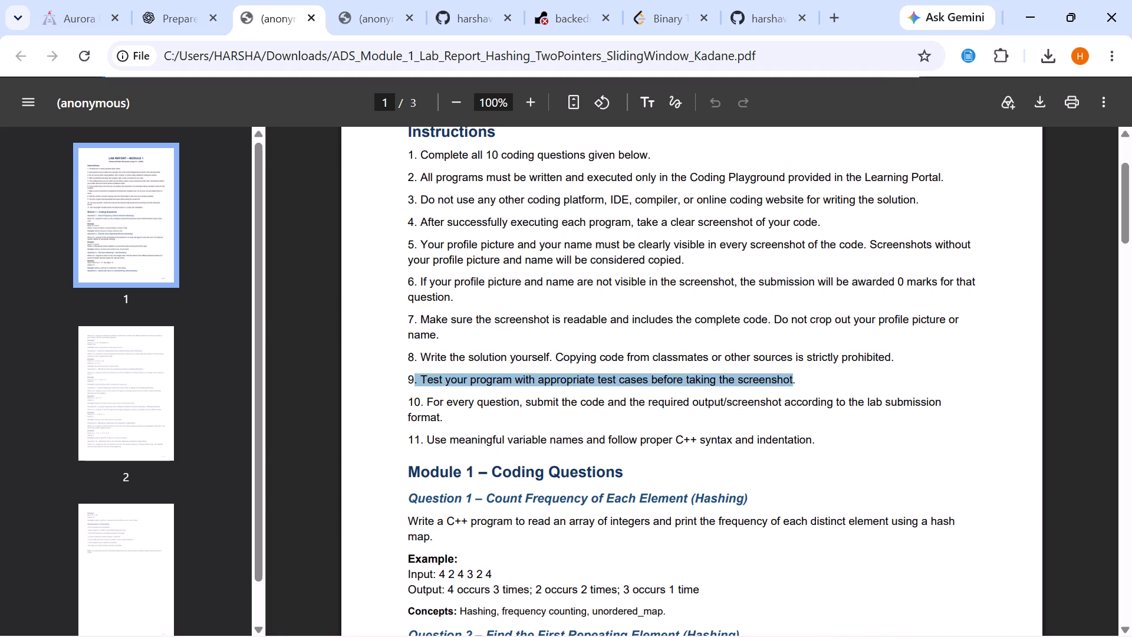
drag(791, 382, 787, 382)
click(787, 382)
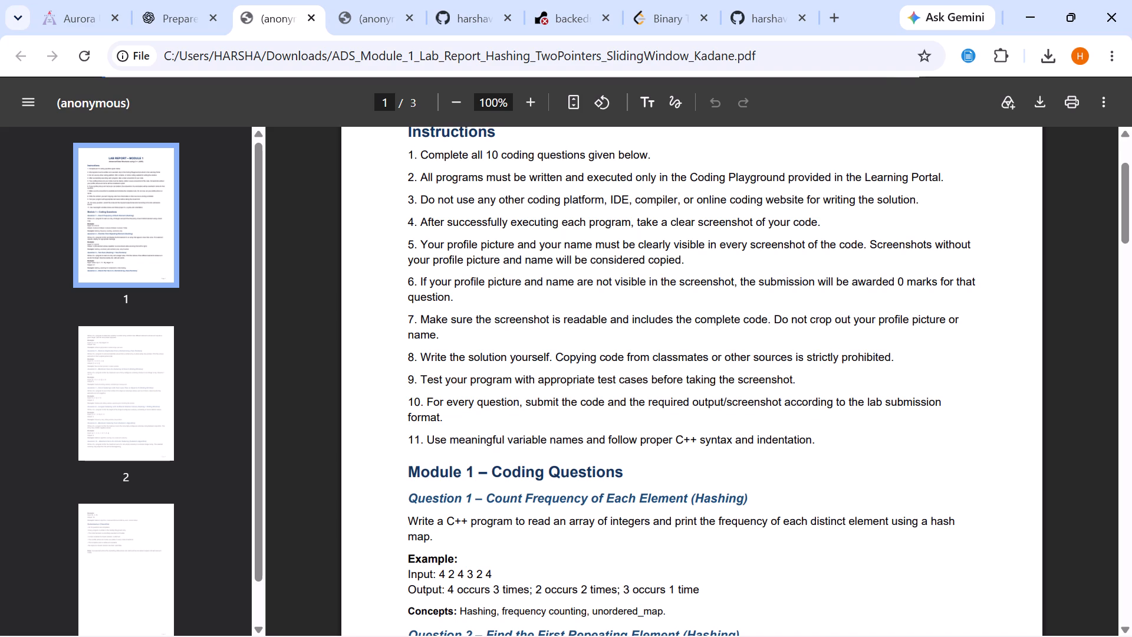
drag(419, 400, 809, 460)
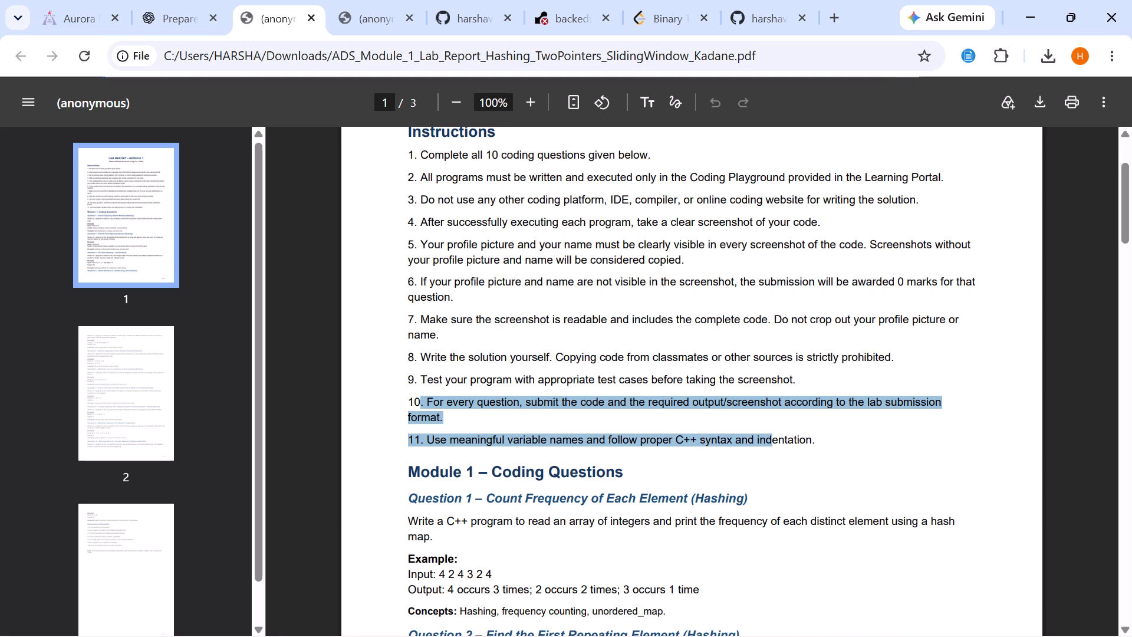
drag(809, 460, 840, 436)
click(840, 436)
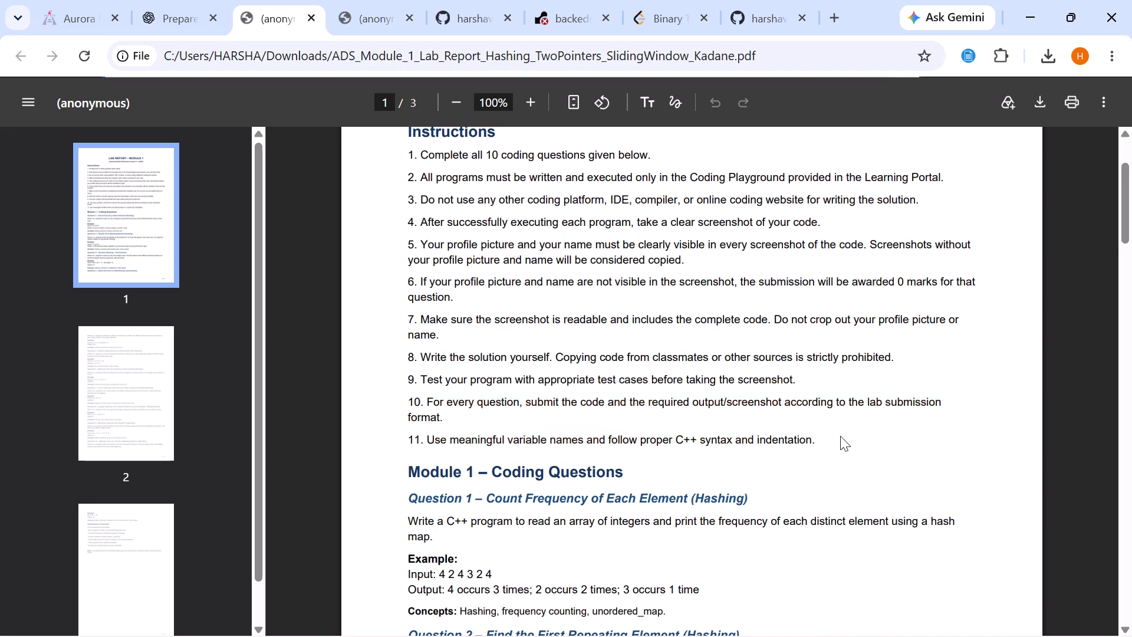
scroll(840, 436, down, 12)
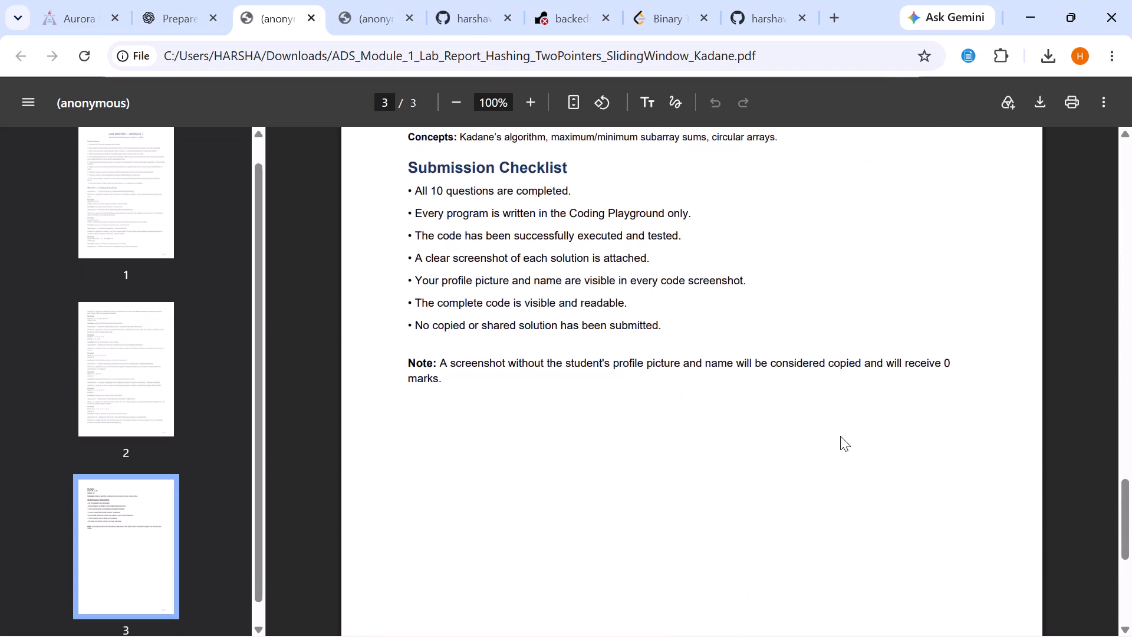
scroll(840, 436, up, 8)
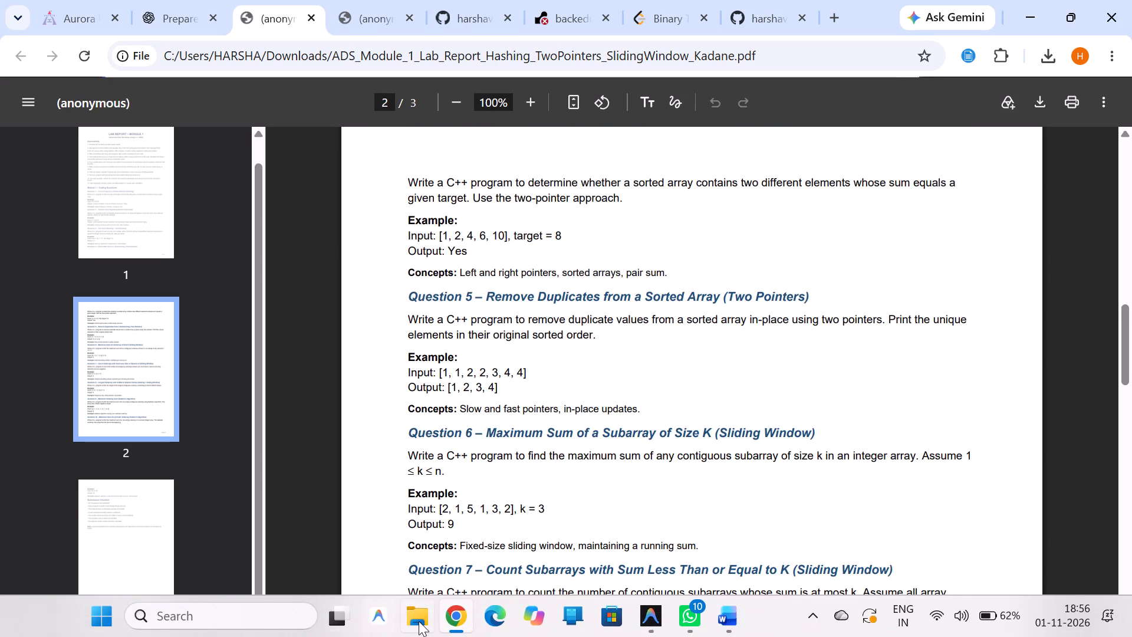
Switch to File Explorer, browse the recent files in Home, and search for C++.
click(419, 621)
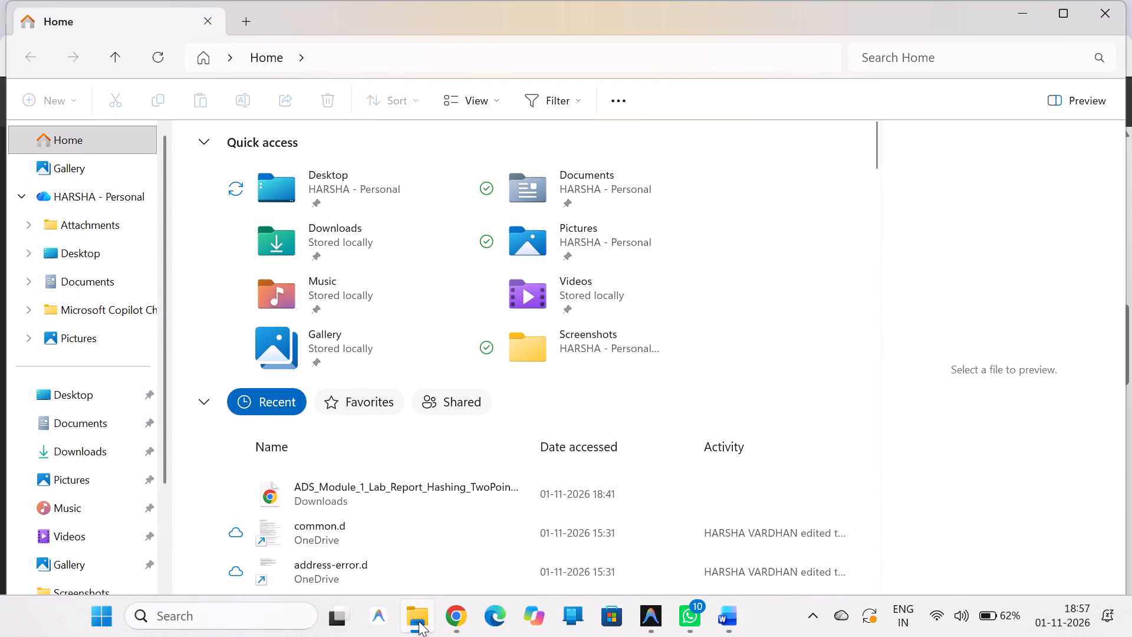
scroll(331, 534, down, 1)
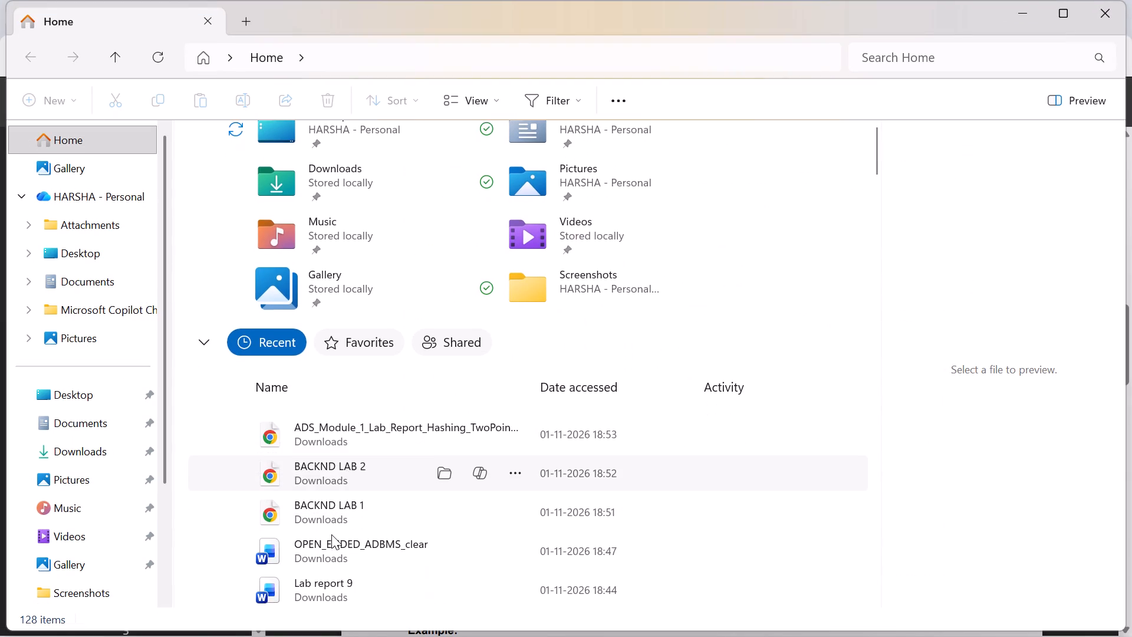
scroll(331, 534, down, 2)
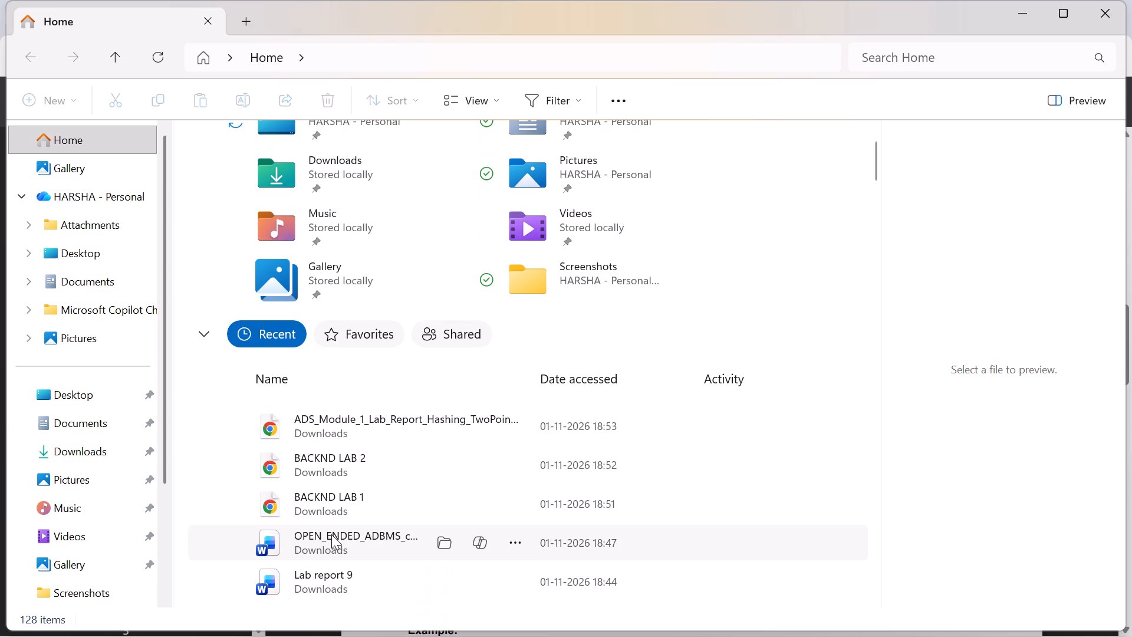
scroll(331, 534, down, 2)
scroll(331, 534, up, 6)
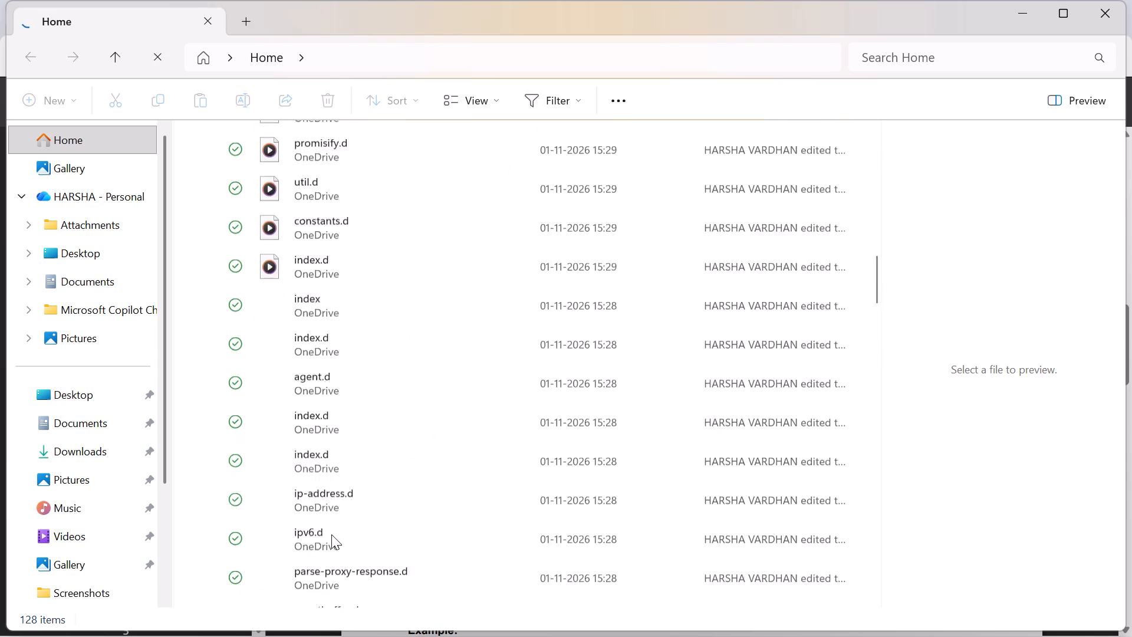
scroll(331, 534, up, 5)
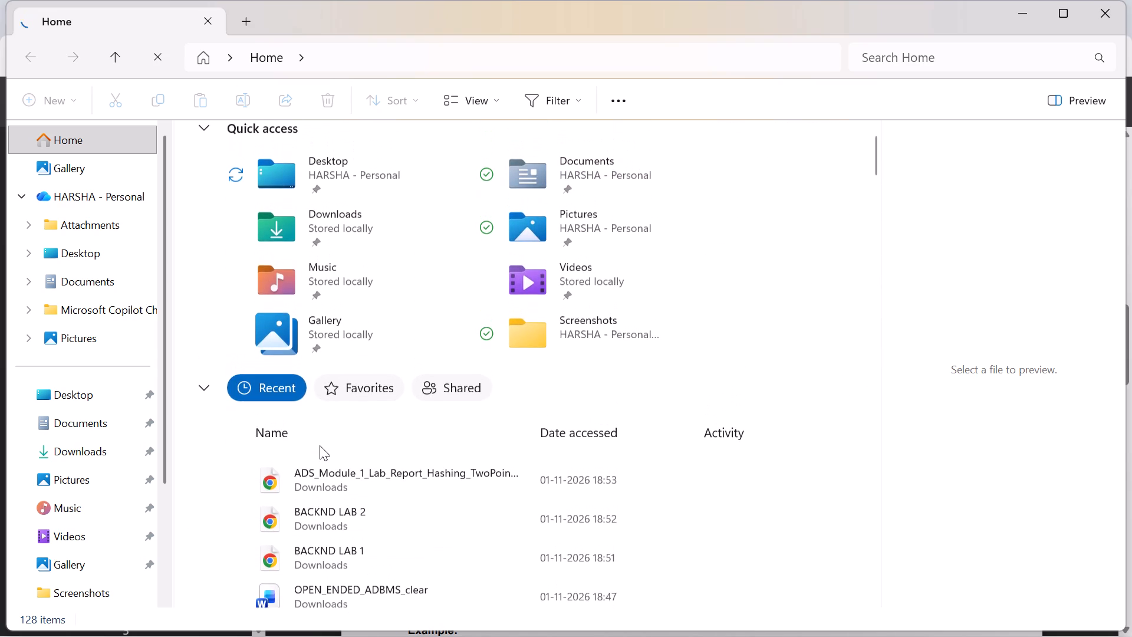
click(874, 65)
text(XCC)
key(BackSpace)
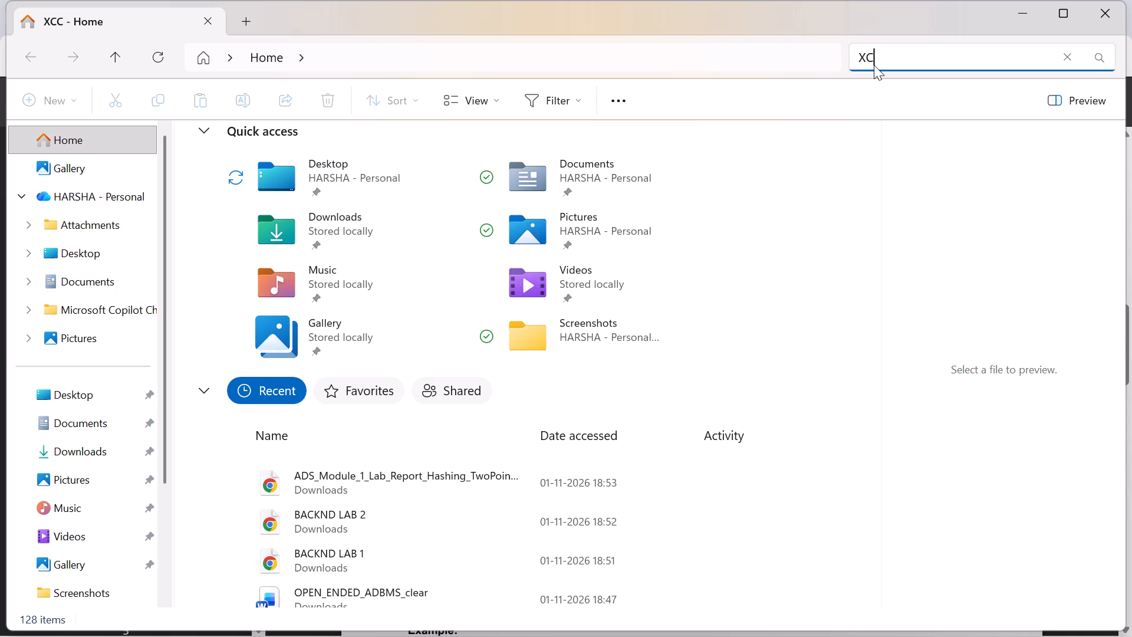
key(BackSpace)
key(BackSpace)
key(c)
text(++)
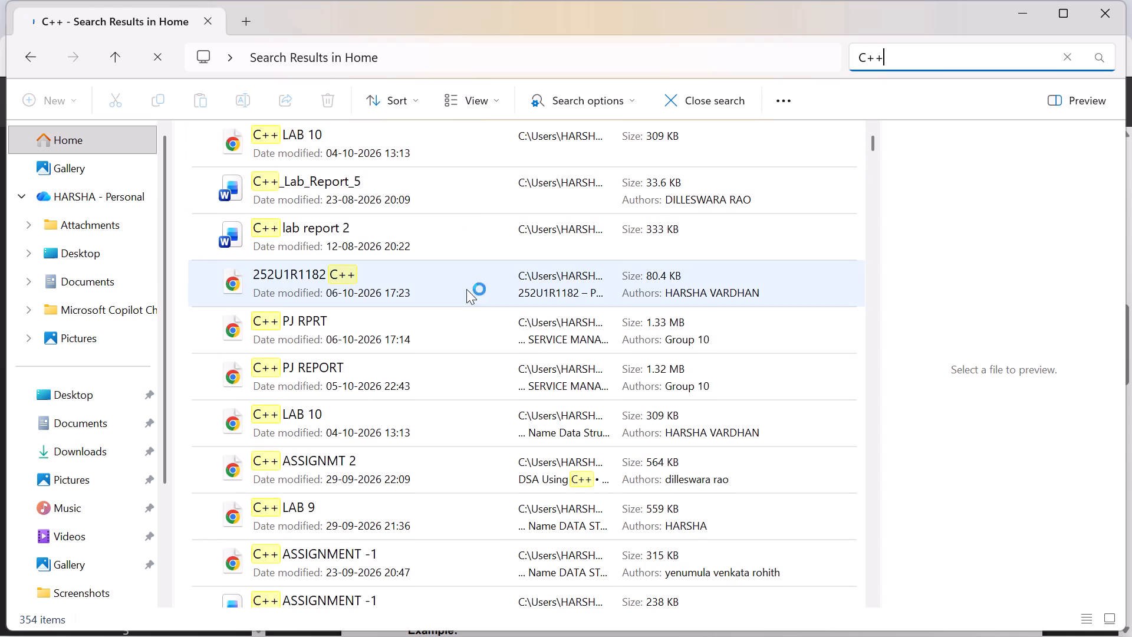
Open the C++ ASSIGNMENT -1 Word document from the search results, look through its layout and content, and close it.
scroll(466, 306, down, 2)
double_click(496, 409)
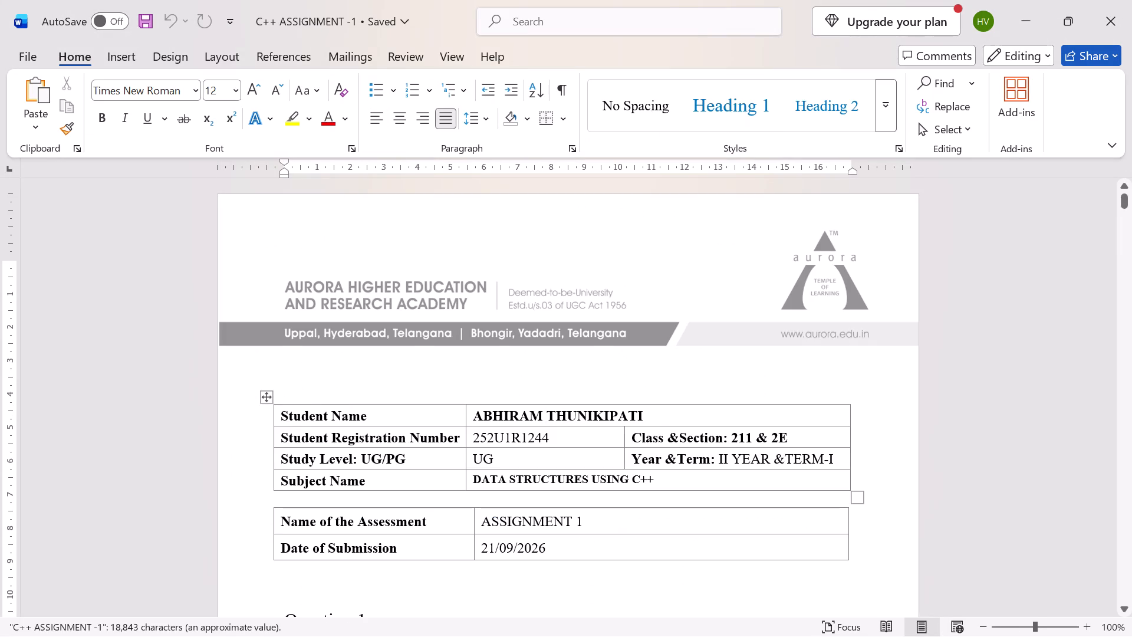
scroll(496, 409, down, 6)
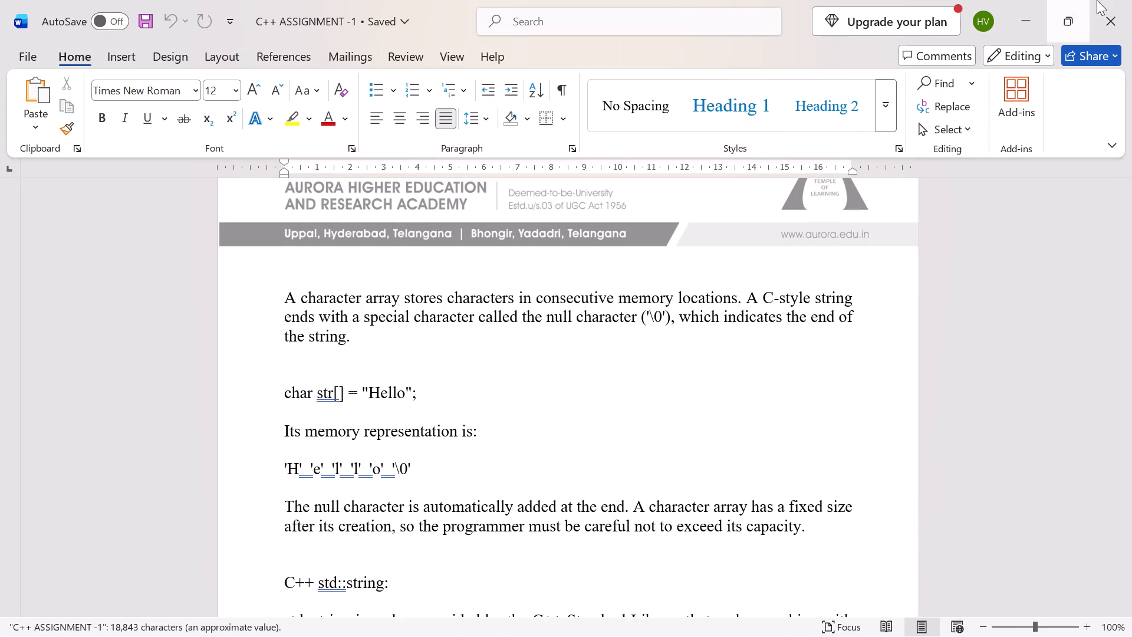
click(1131, 0)
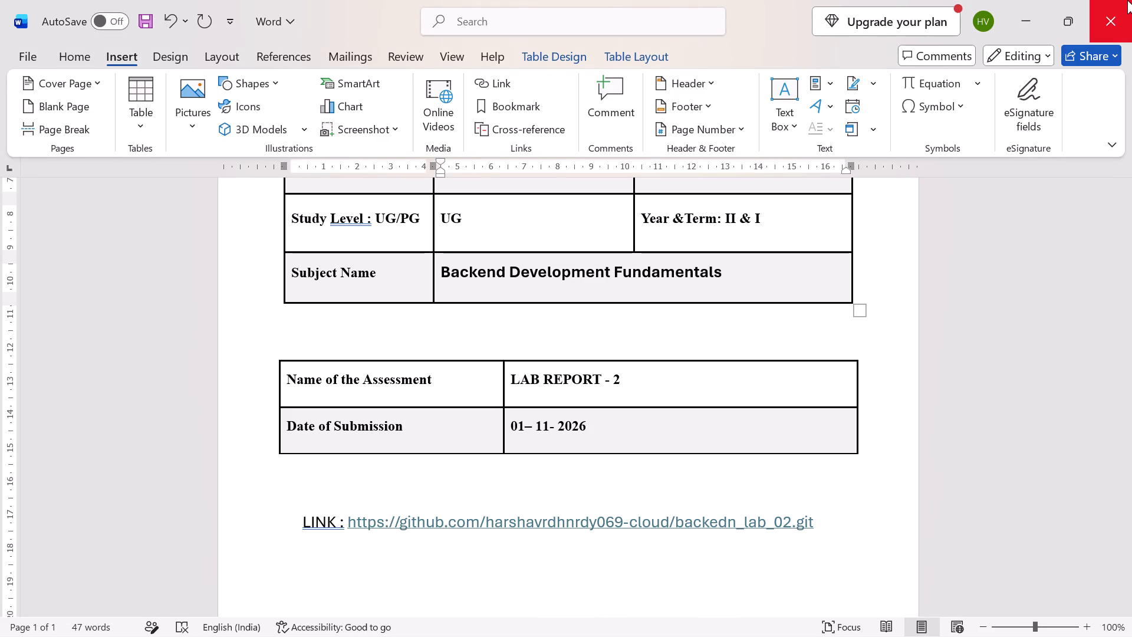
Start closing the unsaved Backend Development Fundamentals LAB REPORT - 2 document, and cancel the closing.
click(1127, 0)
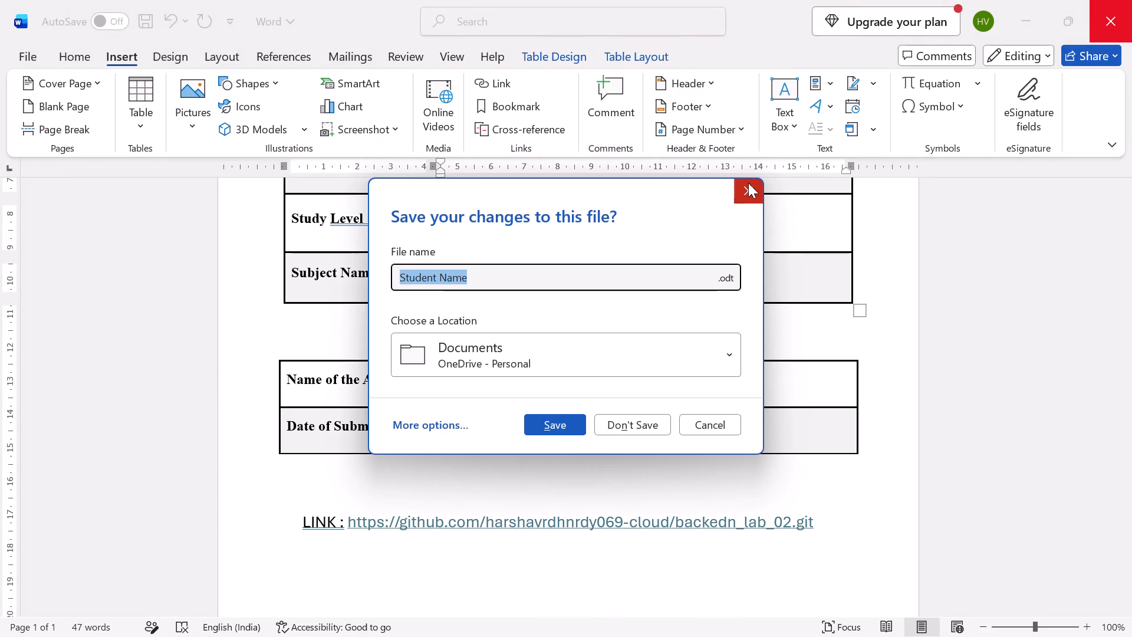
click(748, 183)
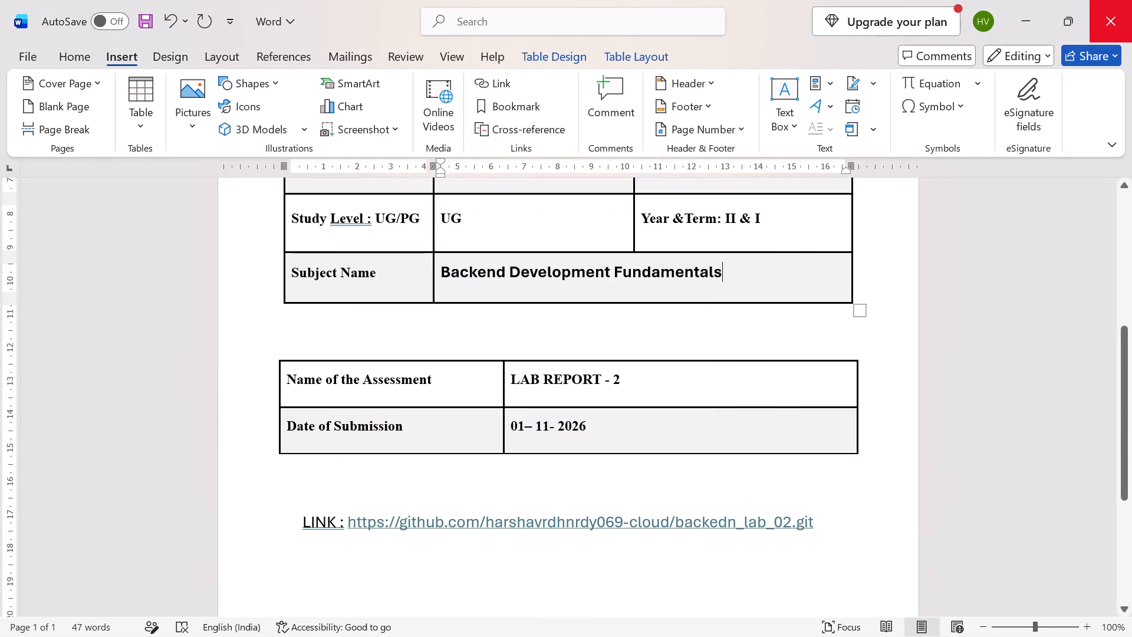
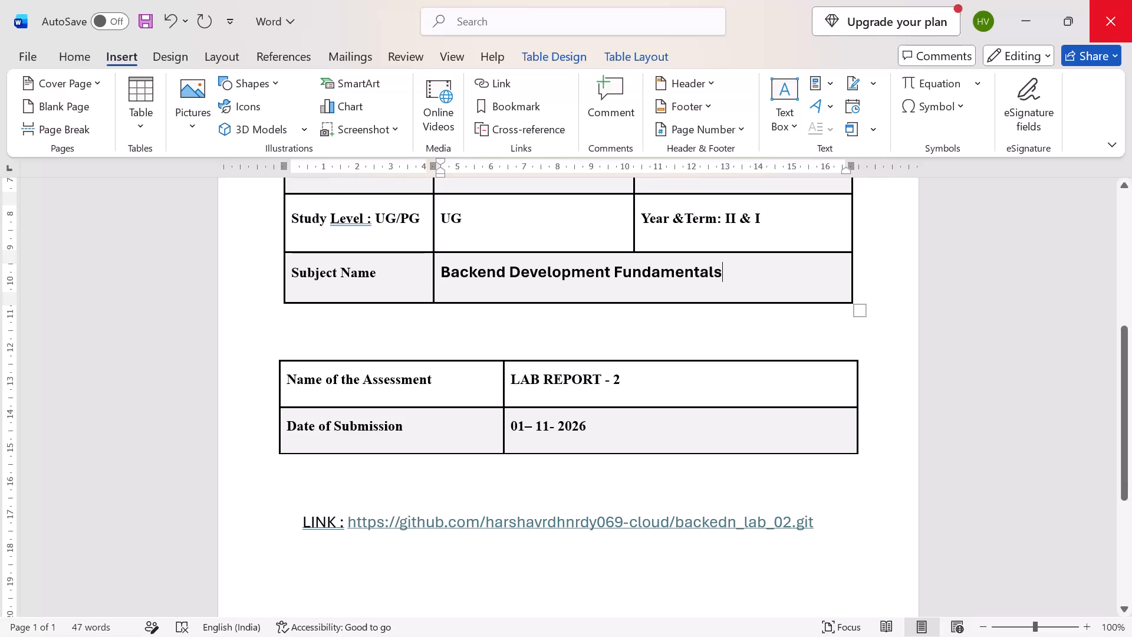
Delete the LINK line with the GitHub repository URL below the assessment table on the cover page.
click(818, 516)
drag(818, 516, 722, 511)
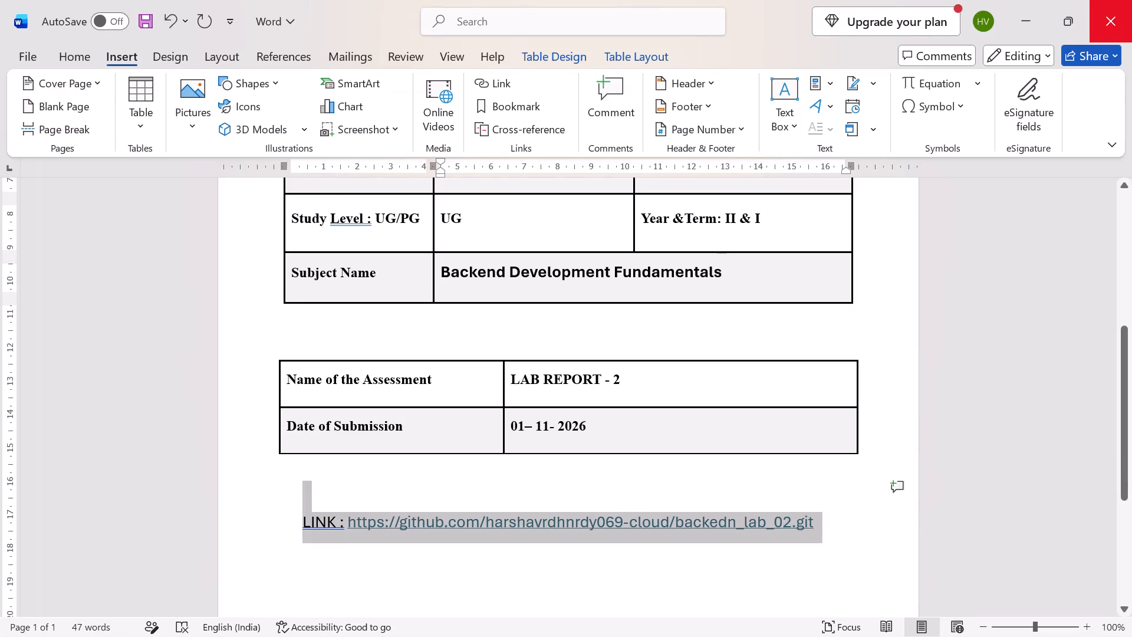
drag(722, 511, 268, 541)
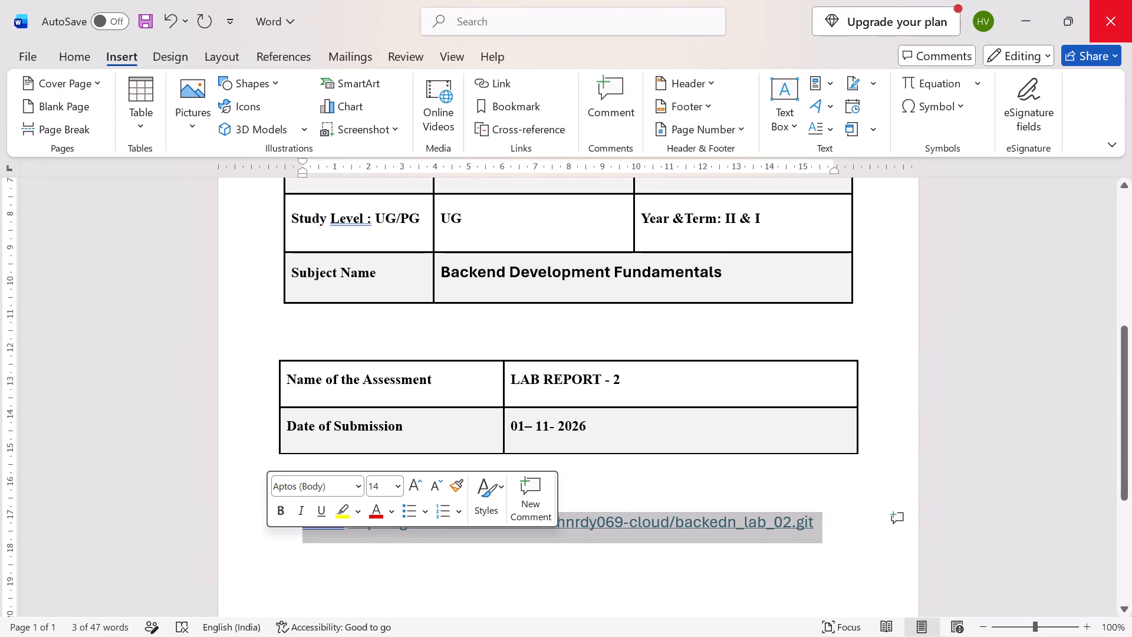
key(BackSpace)
Close the File Explorer window with the C++ search results and switch to the ADS Module 1 lab report PDF in Chrome.
key(alt+Tab)
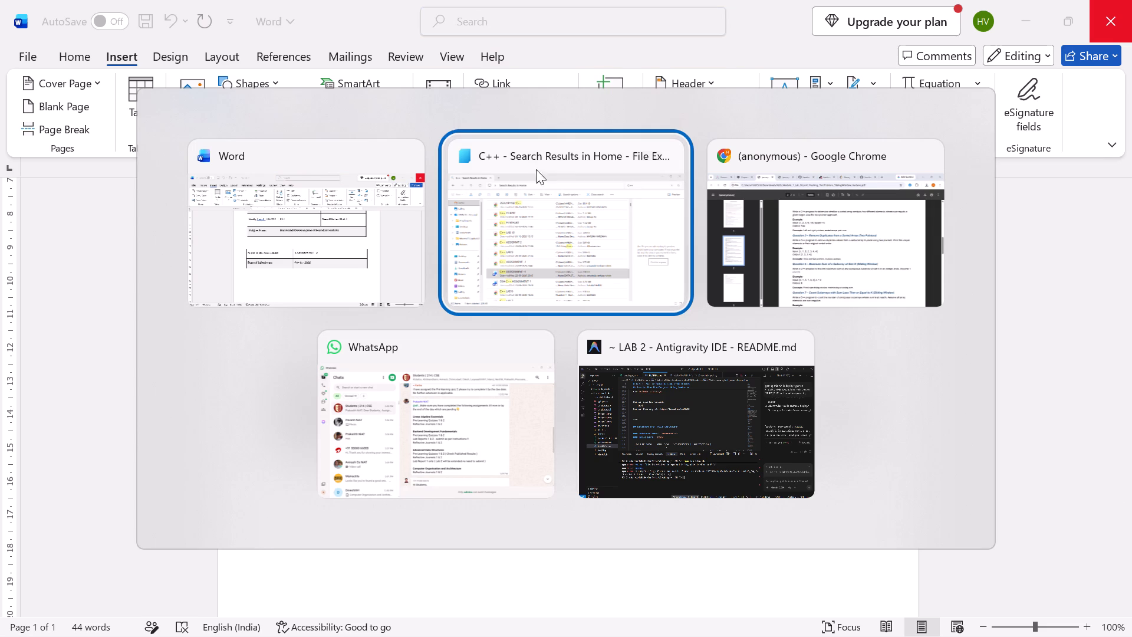
alt+click(664, 155)
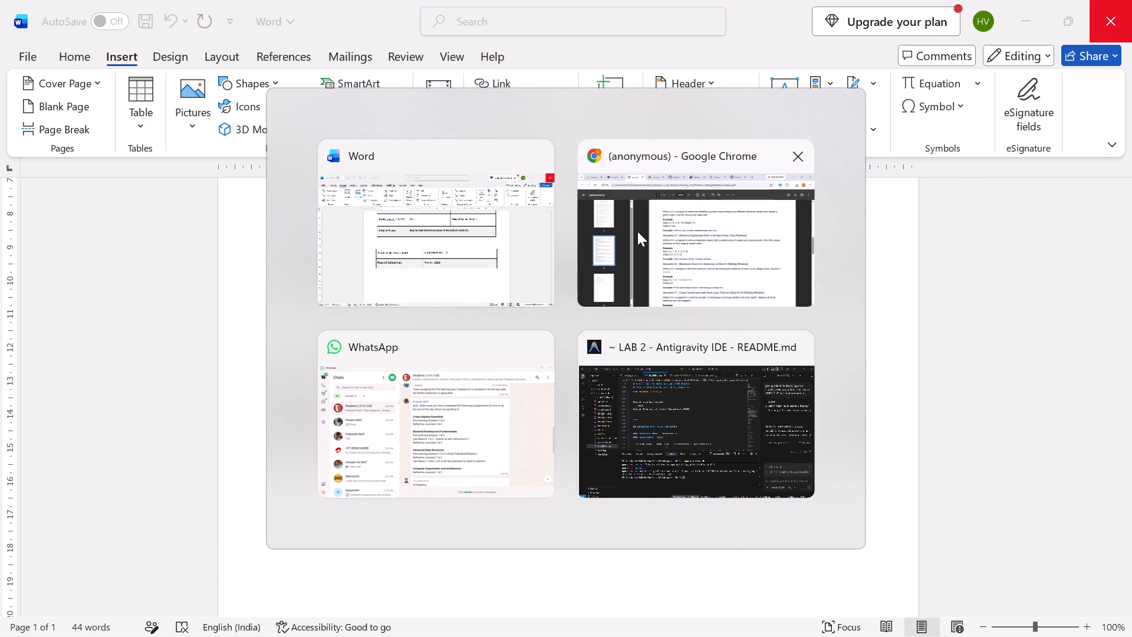
click(637, 231)
key(alt+Tab)
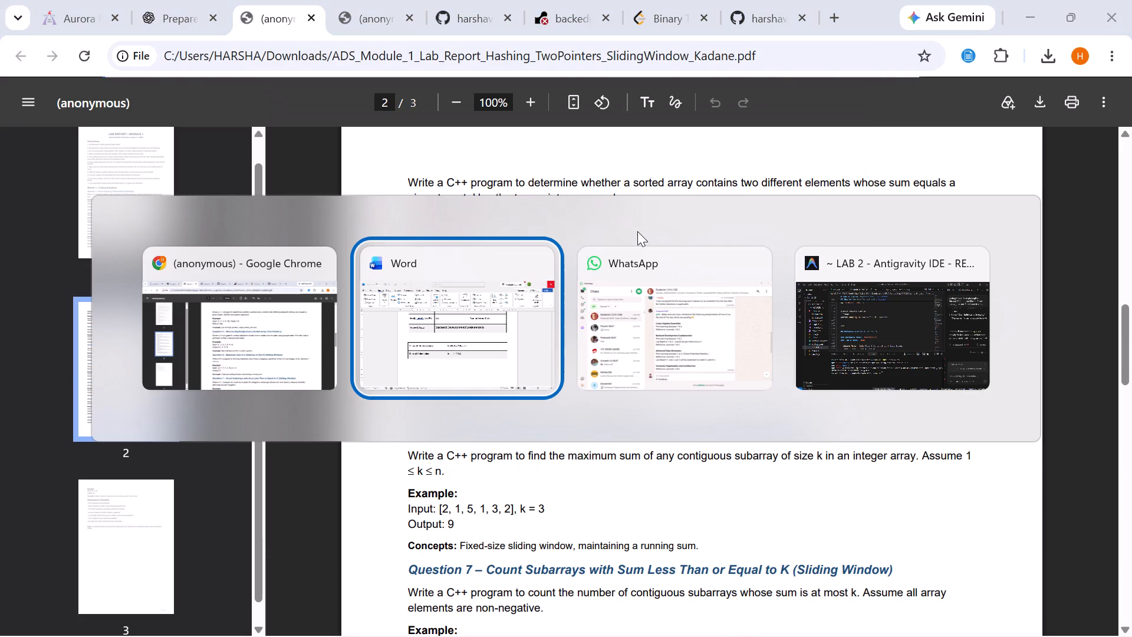
key(alt+Tab)
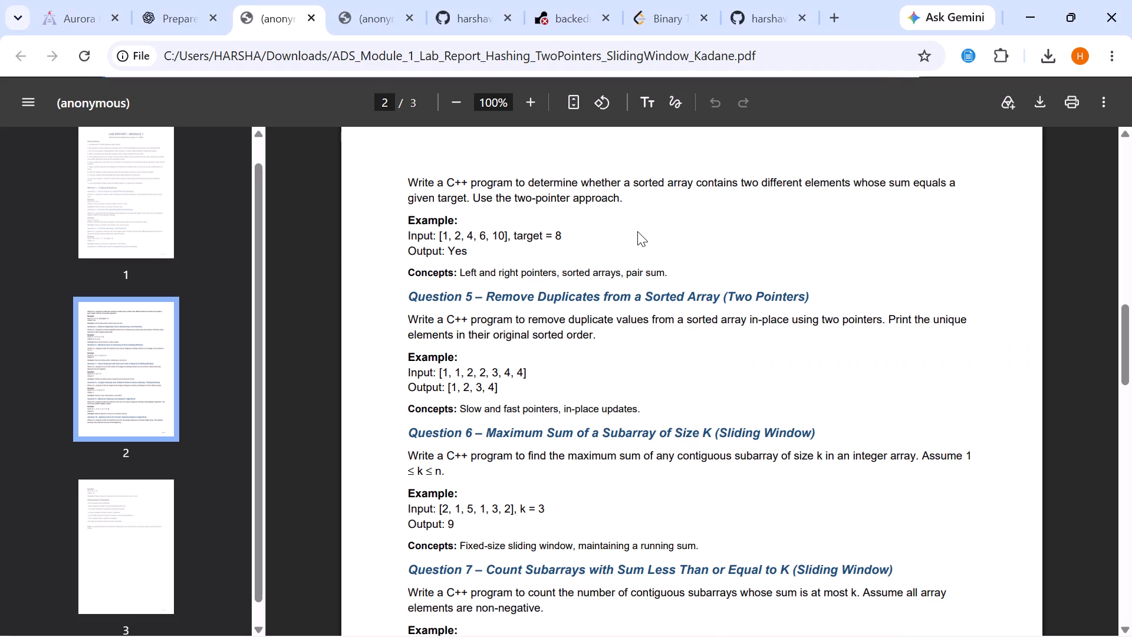
Reopen the ADS Module 1 Lab Report PDF from the browser's recent downloads.
click(166, 15)
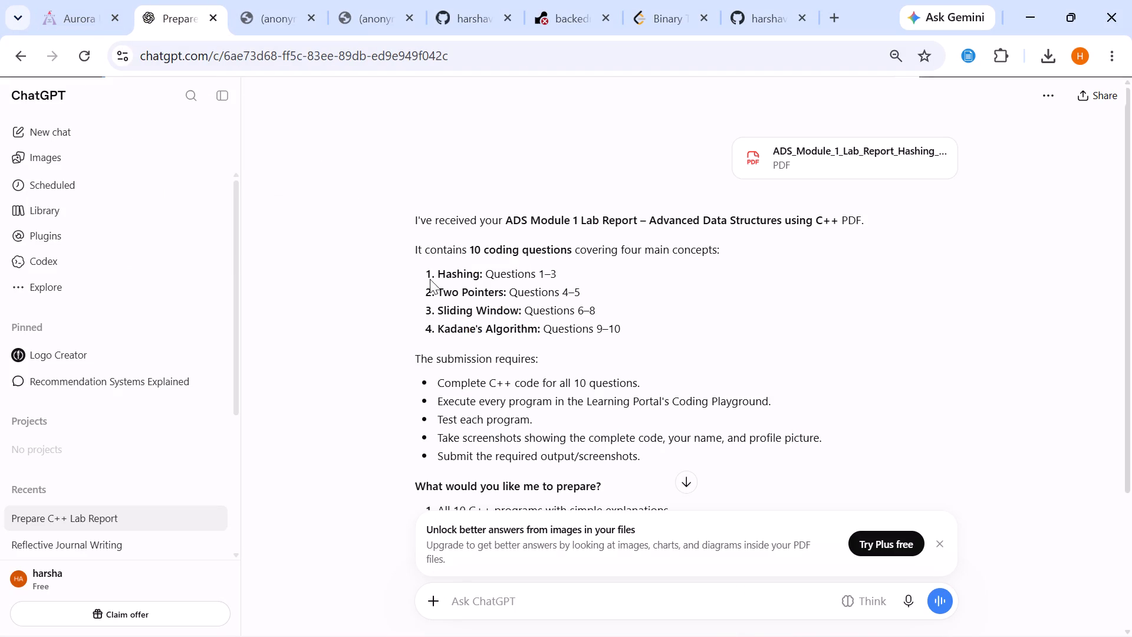
click(1033, 48)
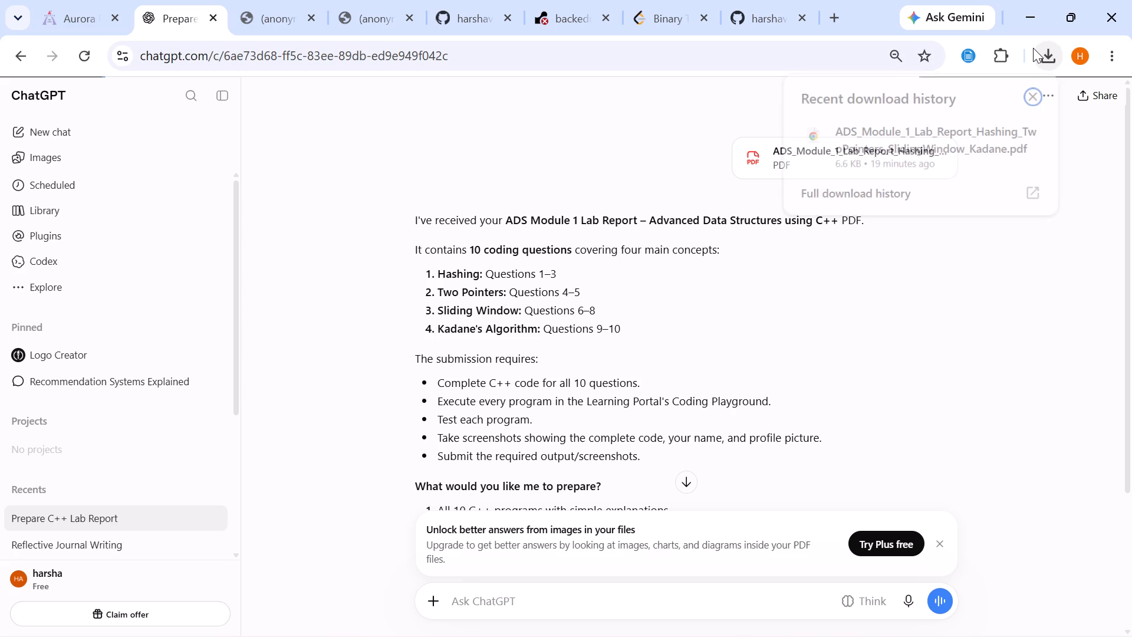
click(1035, 140)
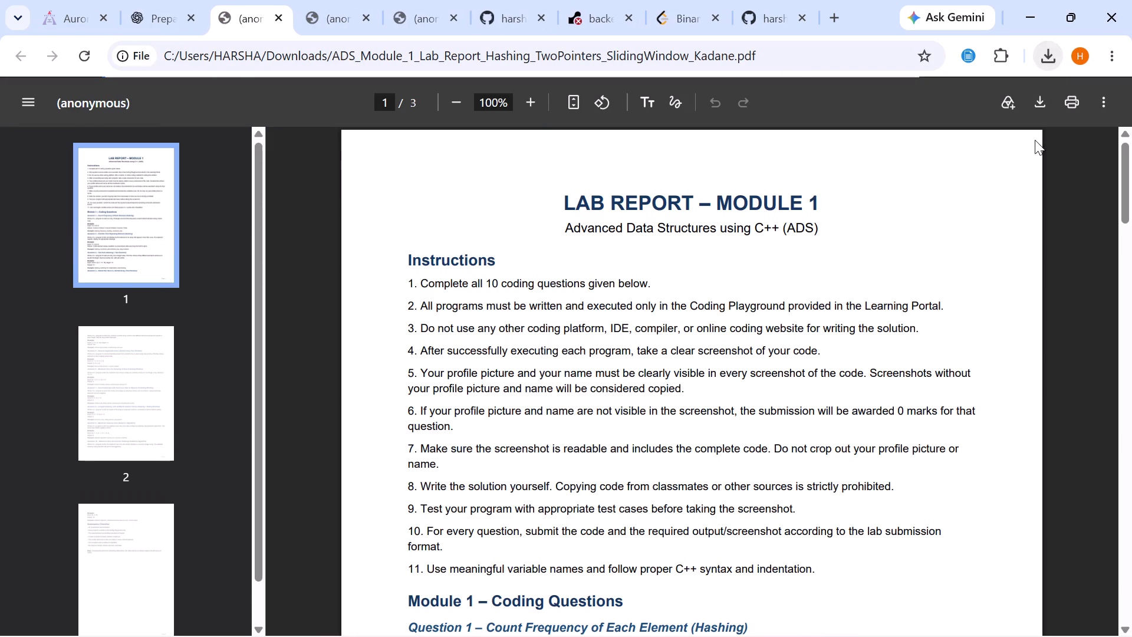
Close the leftover browser tabs, keeping only Aurora University, the Prepare C++ Lab Report chat and the newly opened PDF.
click(362, 22)
click(362, 22)
click(362, 22)
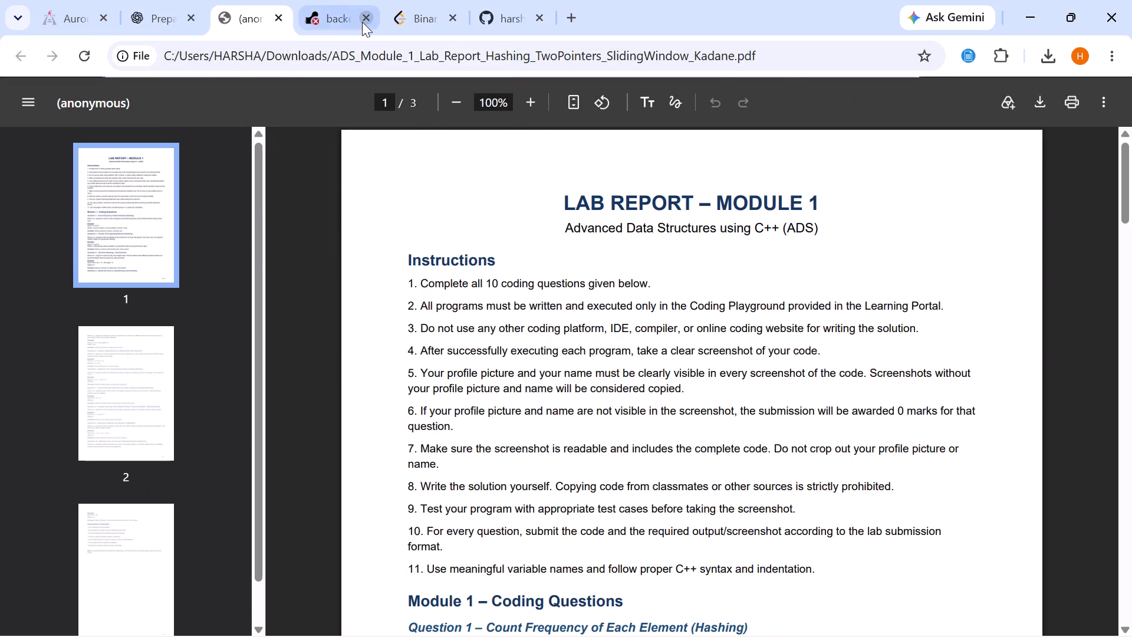
click(362, 22)
click(362, 22)
click(362, 22)
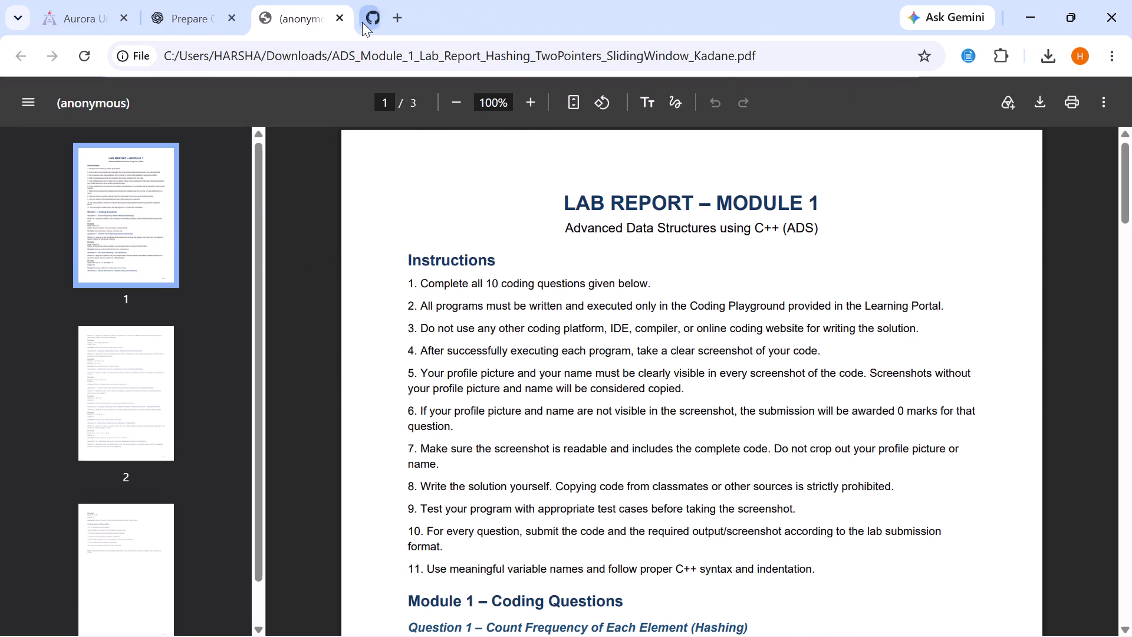
Copy the Module 1 – Coding Questions heading and all of Question 1 from the PDF into the Word report below the submission table.
scroll(492, 299, down, 4)
scroll(492, 299, up, 2)
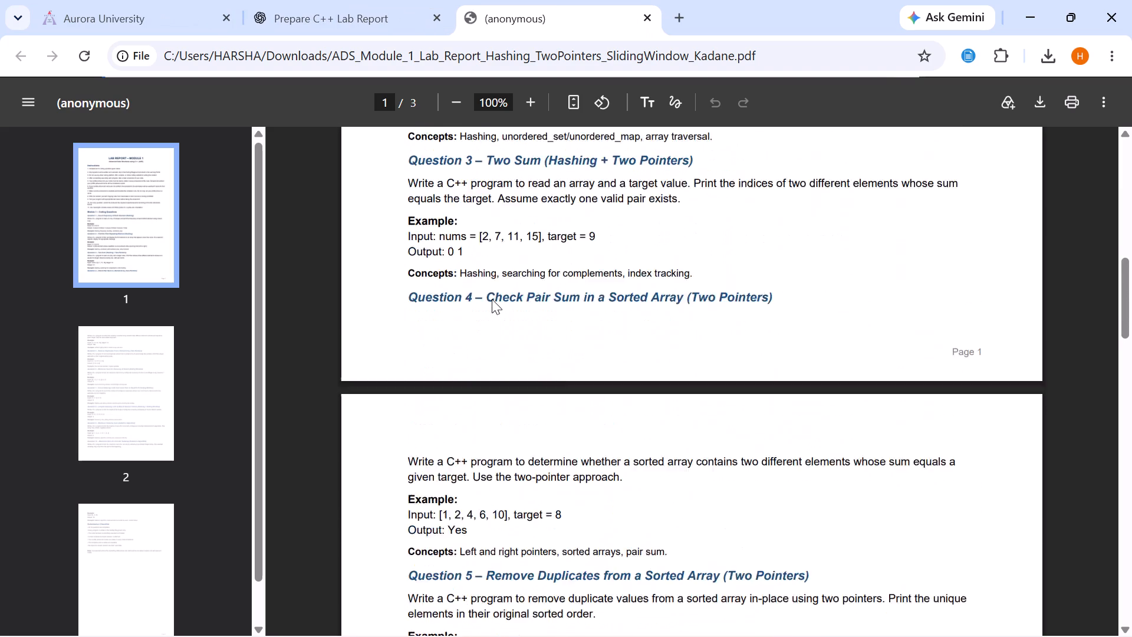
scroll(492, 299, up, 5)
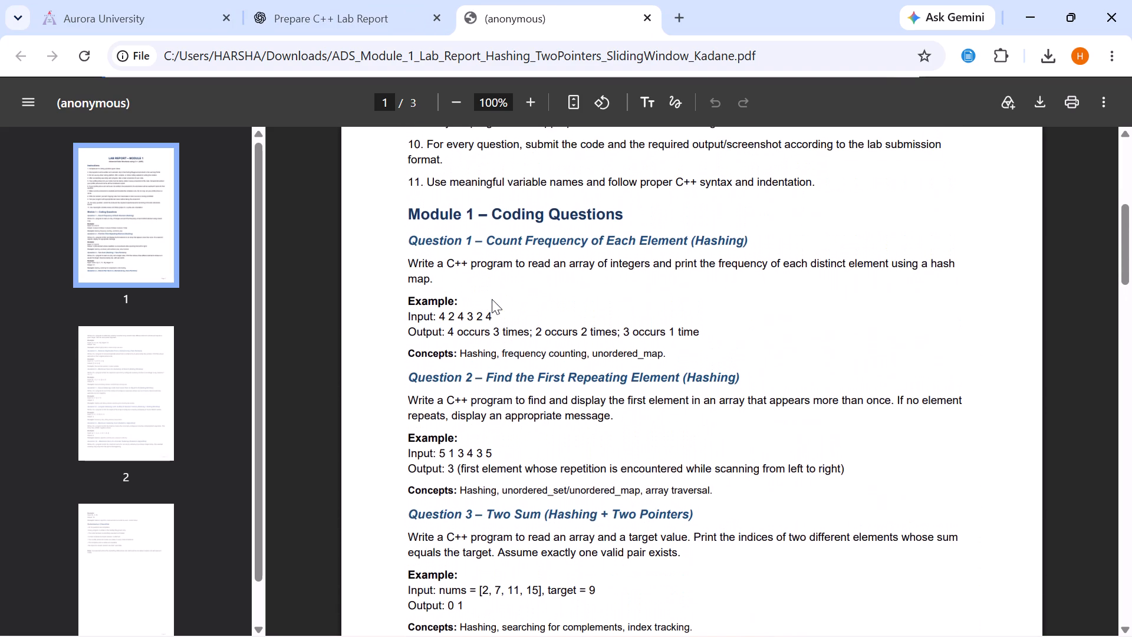
drag(404, 216, 472, 258)
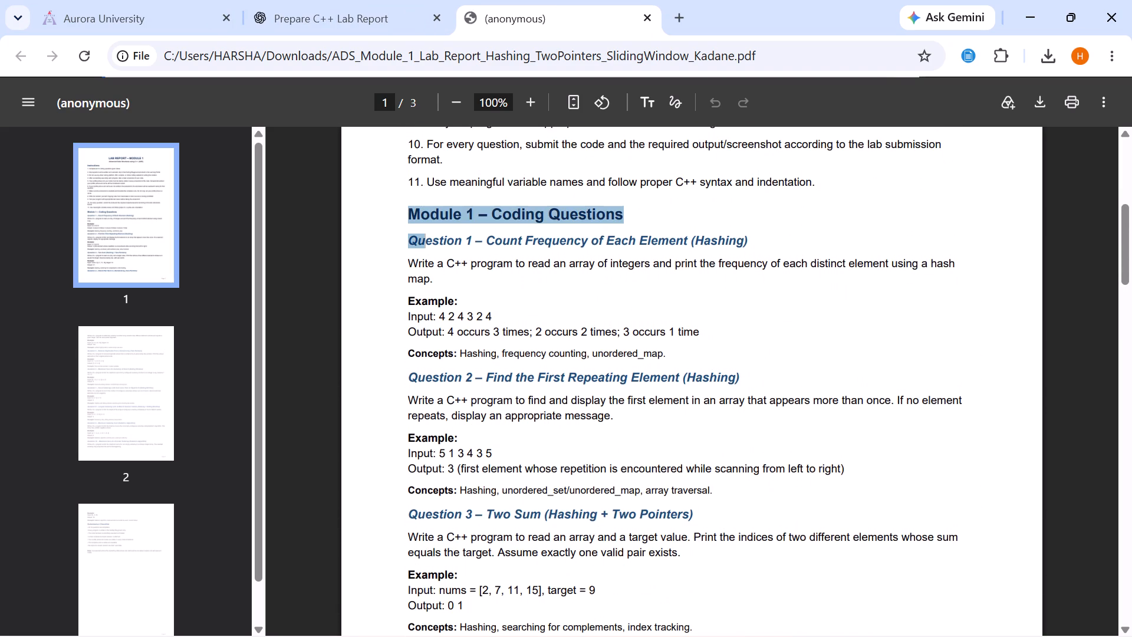
drag(472, 258, 674, 356)
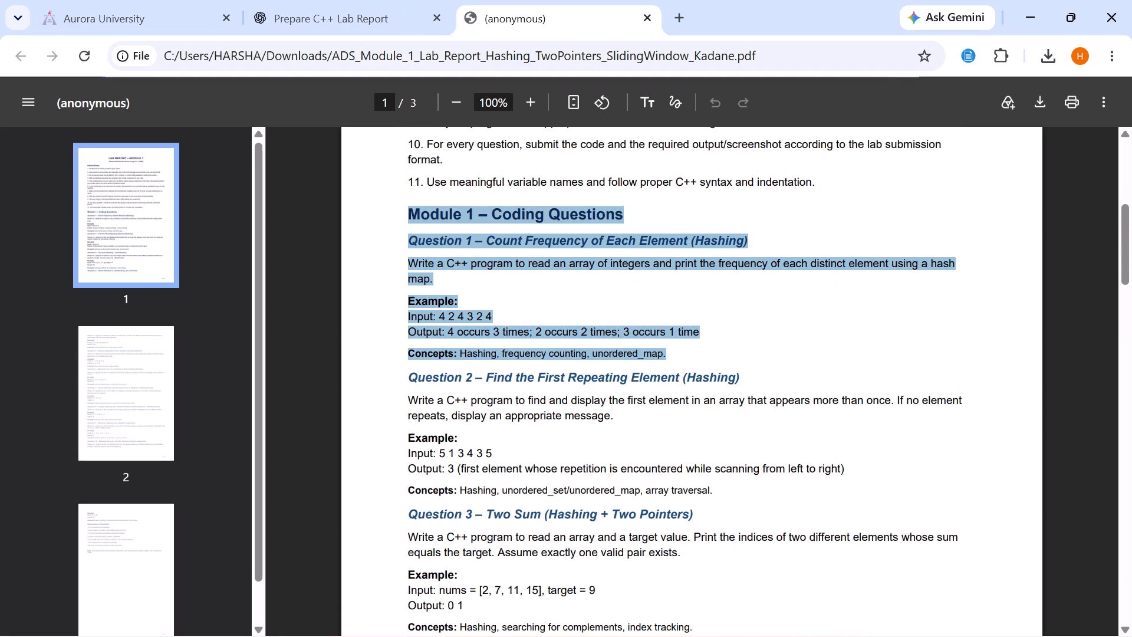
drag(674, 356, 674, 357)
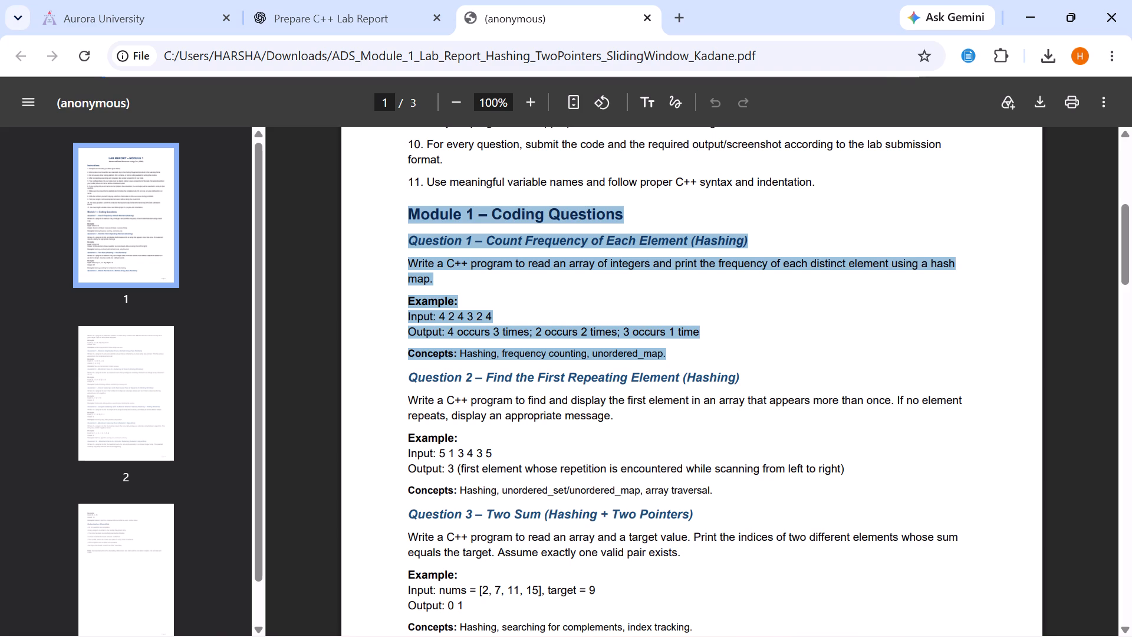
key(ctrl+c)
key(alt+Tab)
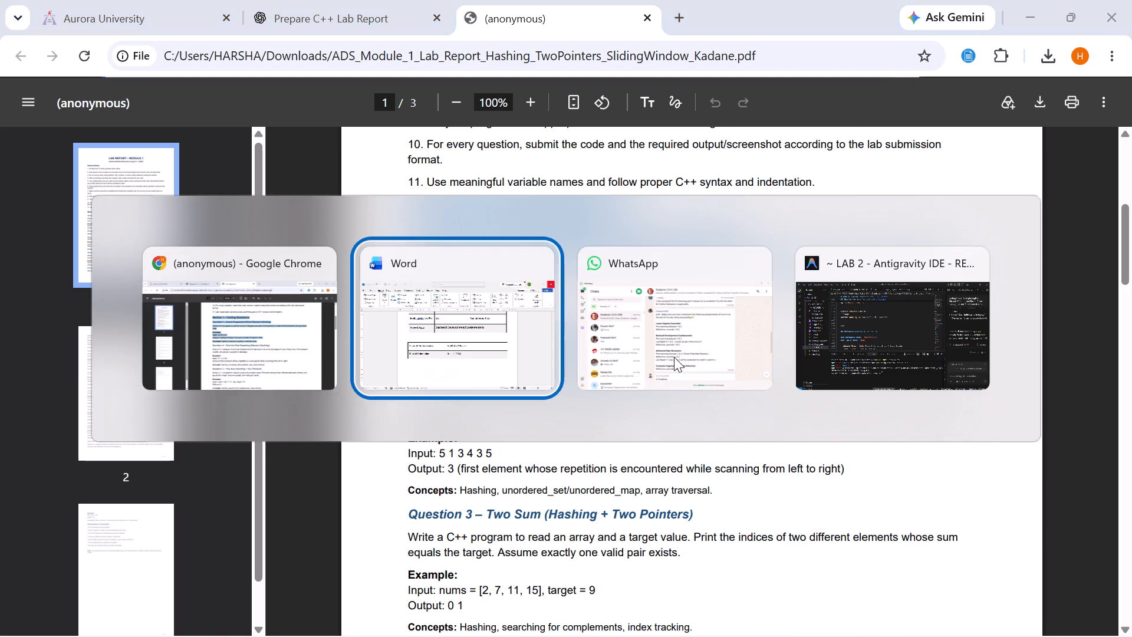
key(ctrl+v)
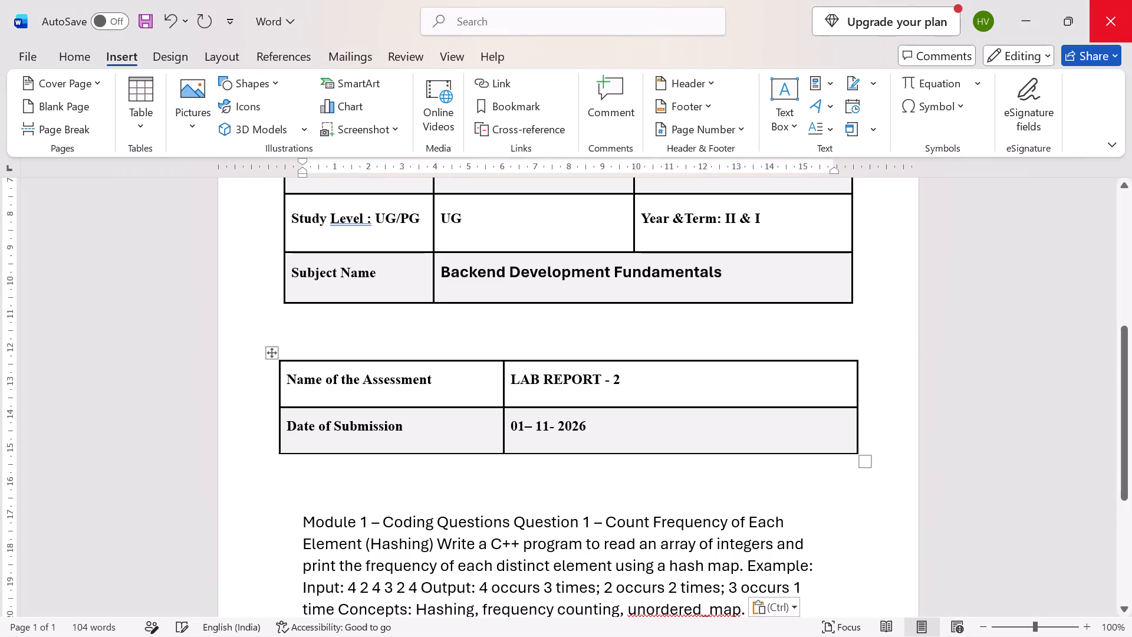
Put the pasted heading "Module 1 – Coding Questions" on its own line, with Question 1 starting a new paragraph.
scroll(623, 437, down, 1)
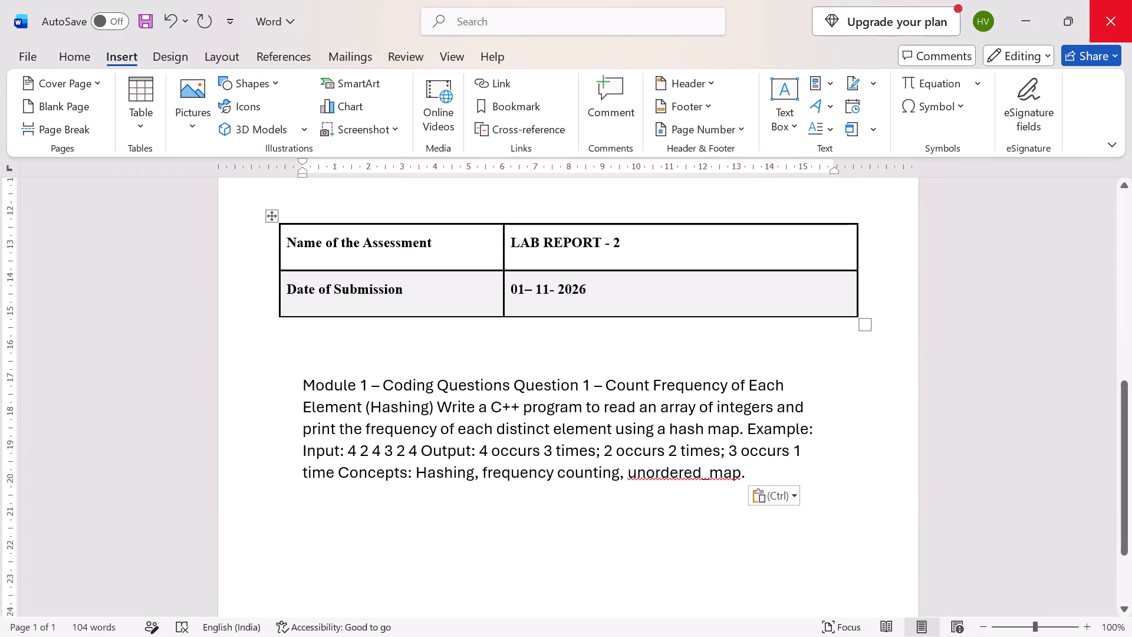
click(594, 385)
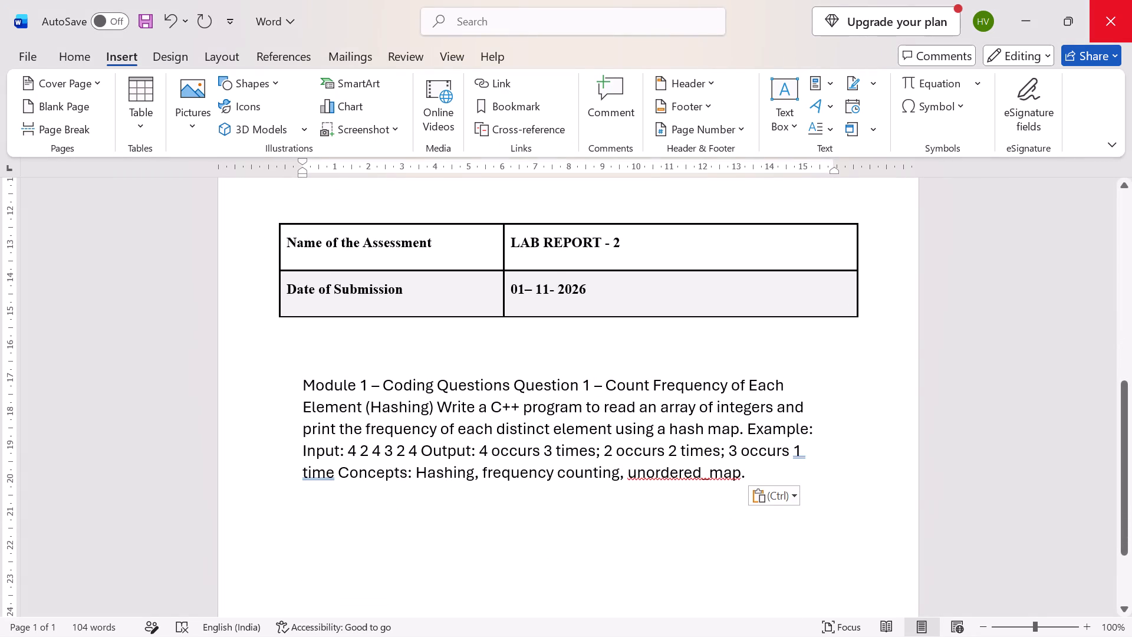
click(512, 381)
key(Return)
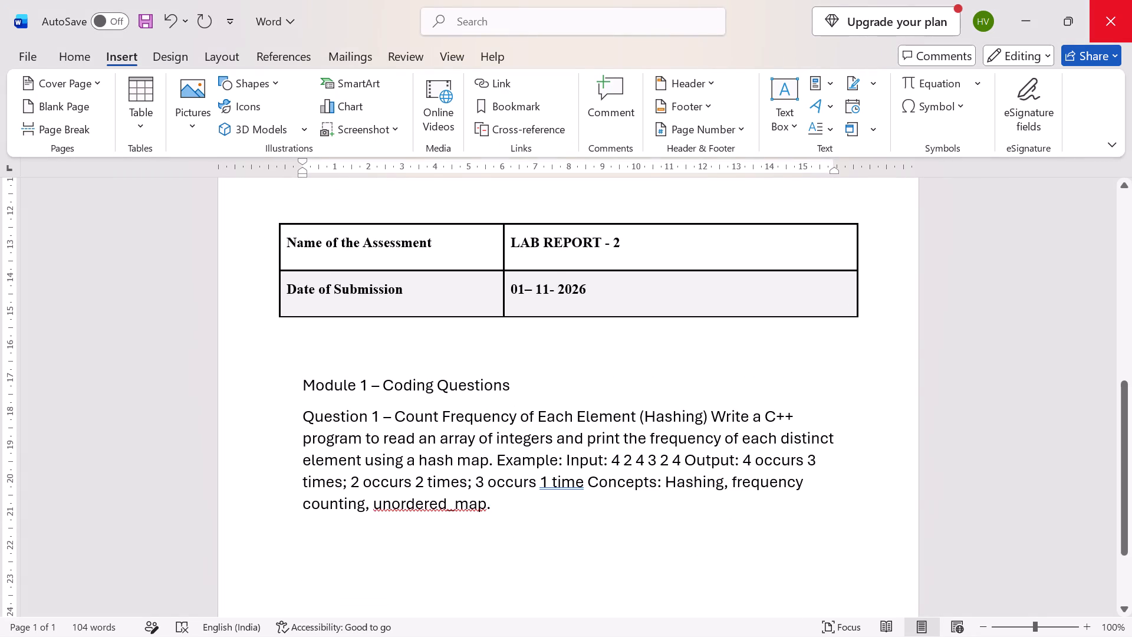